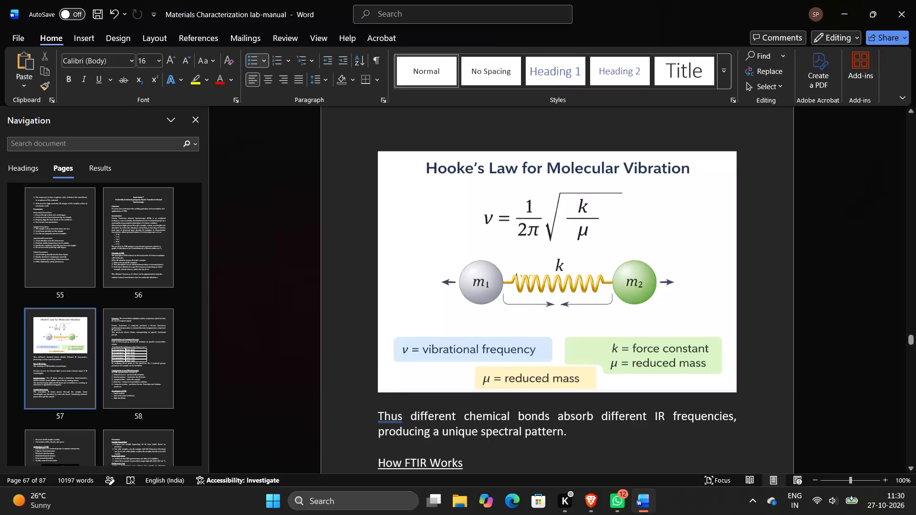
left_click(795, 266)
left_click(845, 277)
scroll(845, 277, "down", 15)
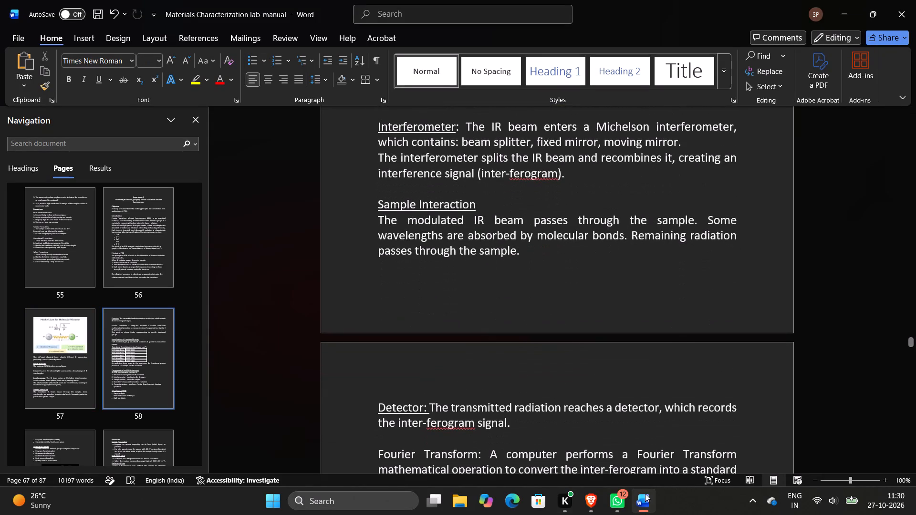
Launch a second Word window and create a new blank document.
left_click(638, 503)
left_click(354, 505)
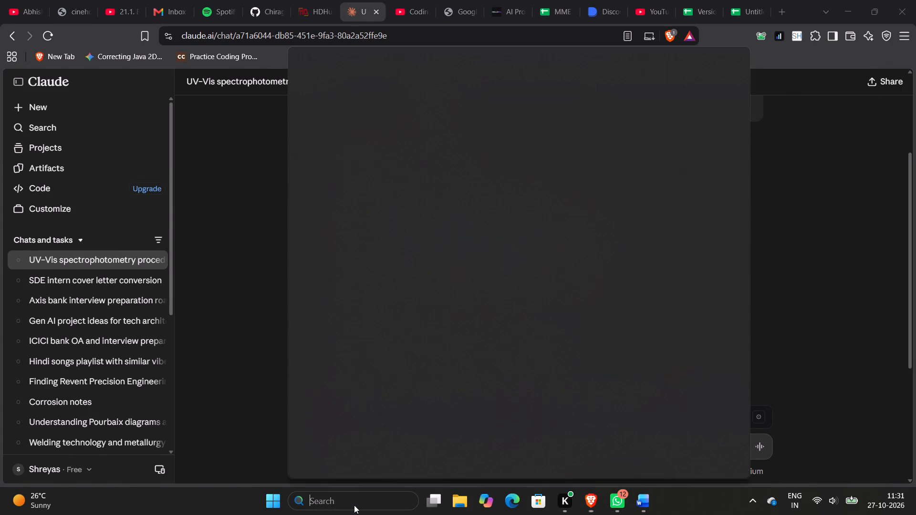
type("word")
key("Return")
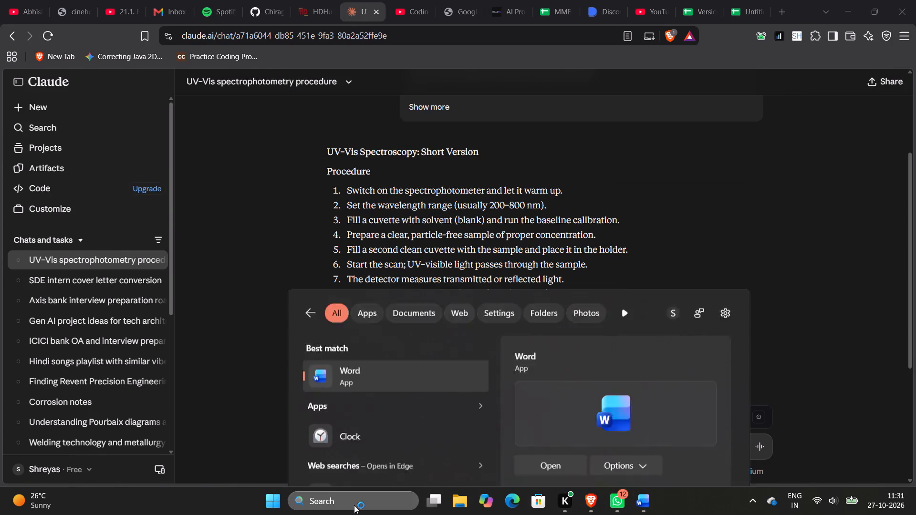
left_click(648, 7)
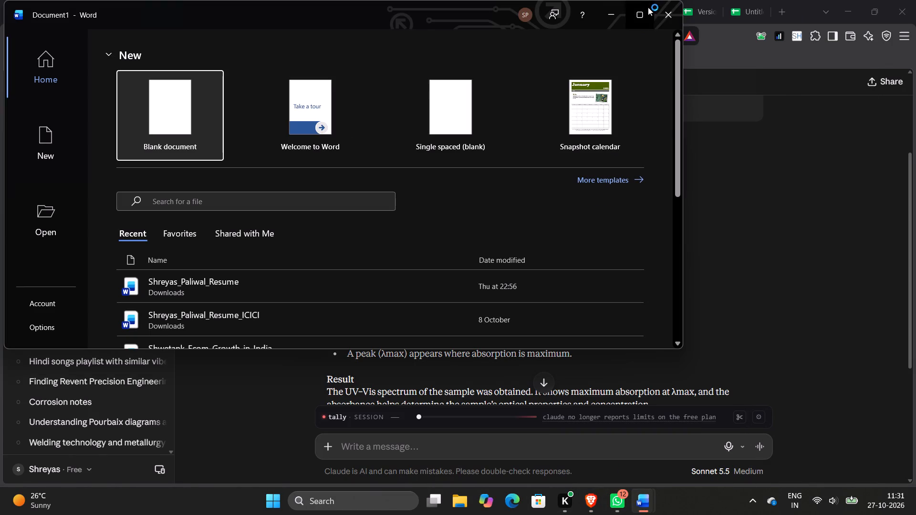
left_click(154, 99)
Copy the black FTIR instrument picture from page 59 of the Materials Characterization lab manual into the blank document.
left_click(645, 492)
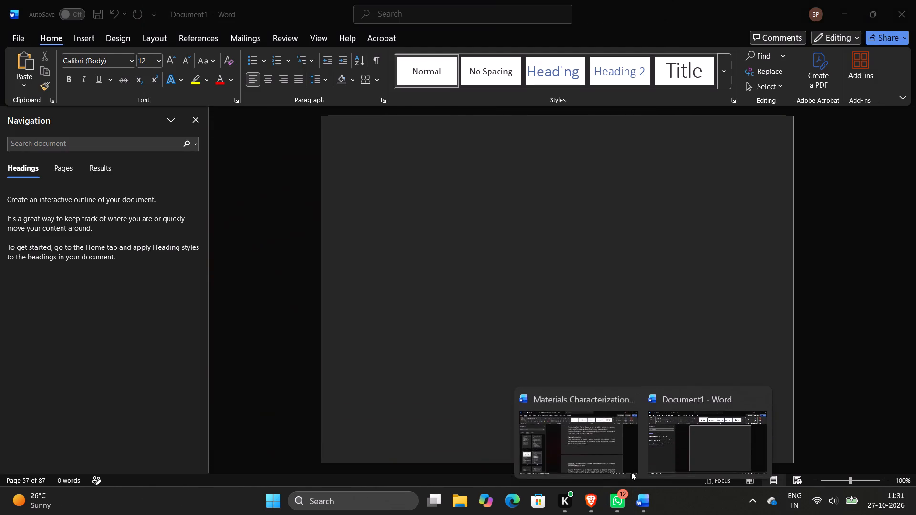
left_click(612, 439)
scroll(566, 391, "up", 13)
scroll(557, 384, "up", 20)
scroll(557, 384, "up", 3)
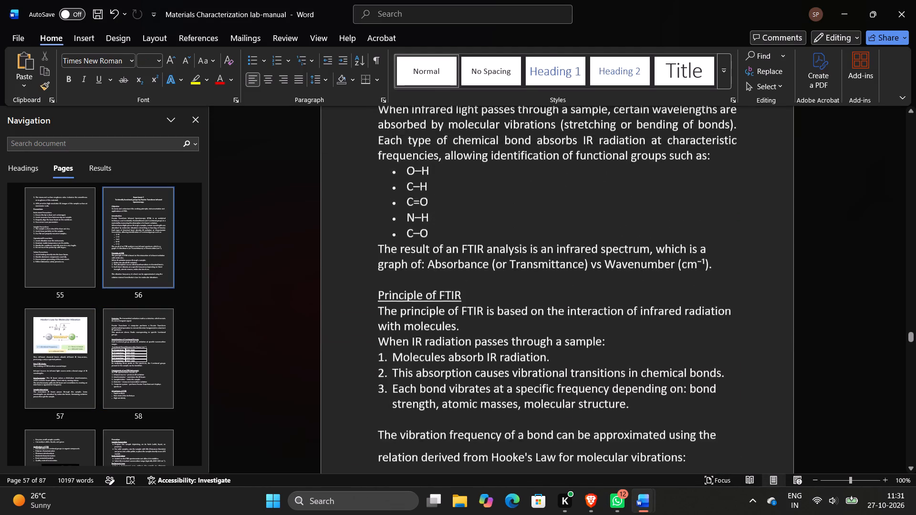
scroll(557, 384, "up", 12)
scroll(557, 384, "down", 20)
scroll(557, 384, "down", 18)
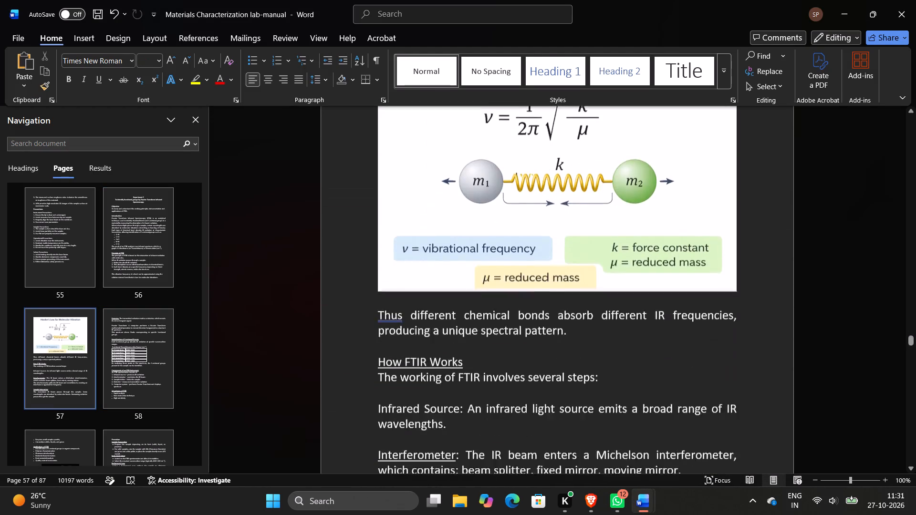
scroll(552, 387, "down", 20)
scroll(552, 387, "down", 20)
scroll(552, 387, "down", 12)
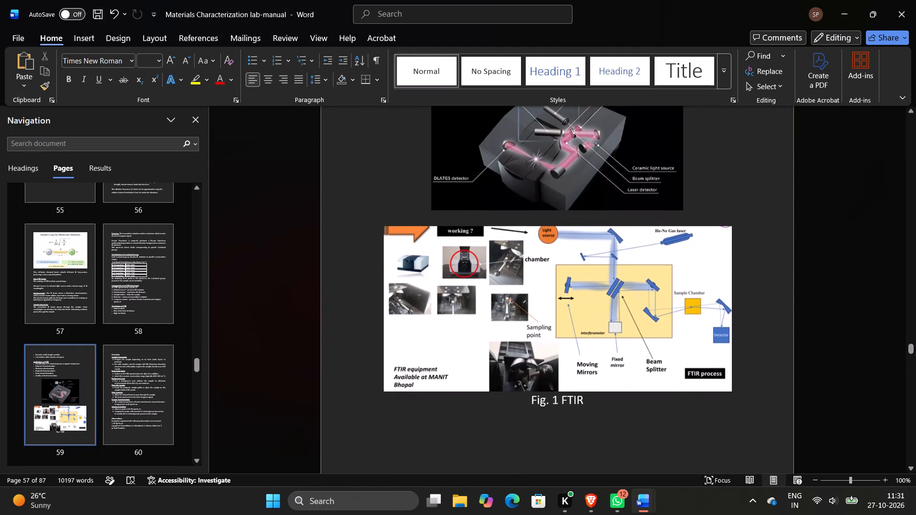
scroll(546, 325, "up", 1)
left_click(580, 155)
left_click(558, 289, "ctrl")
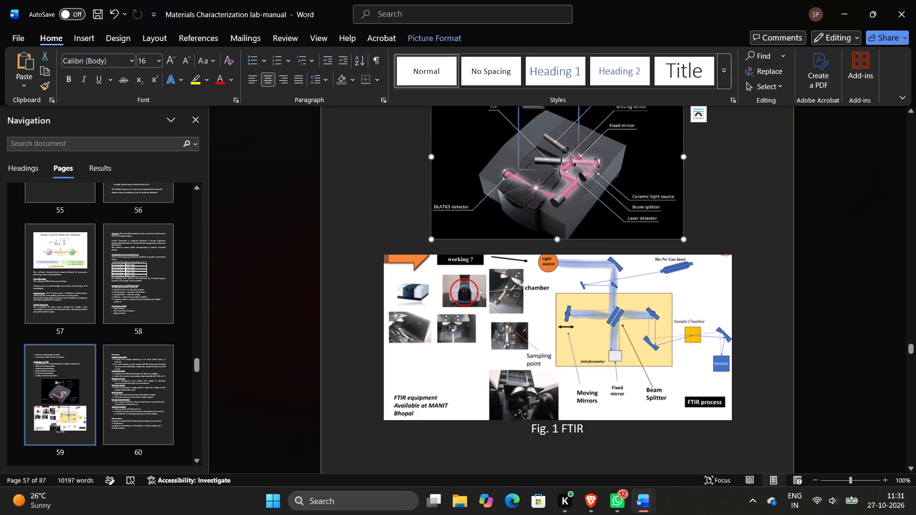
left_click(571, 305, "ctrl")
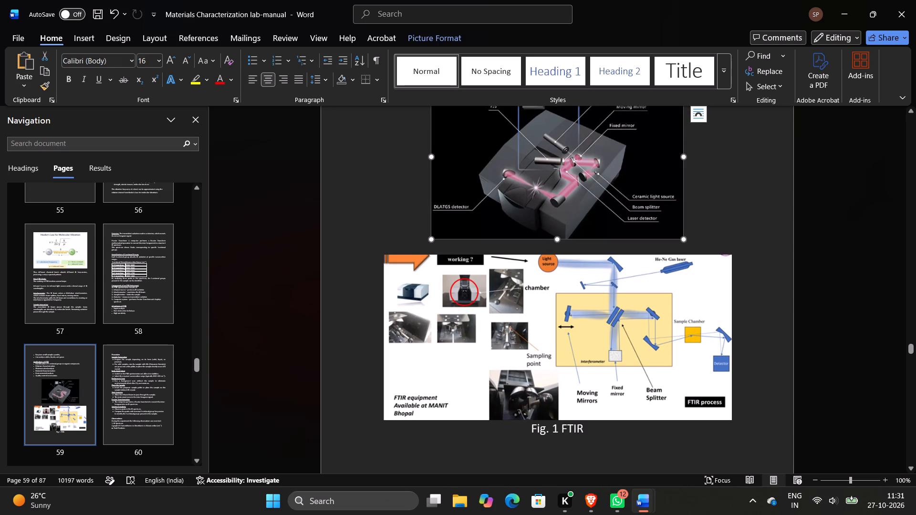
left_click(625, 215)
key("ctrl+c")
left_click(638, 506)
left_click(694, 439)
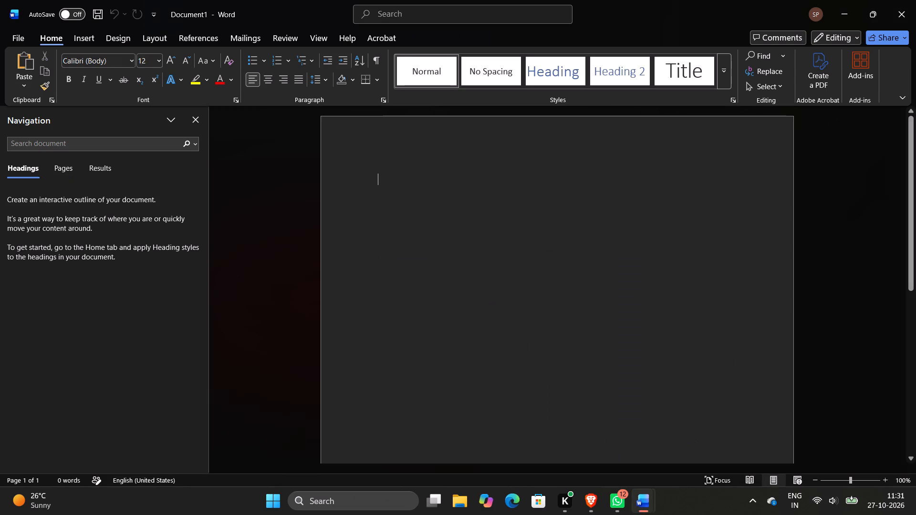
key("ctrl+v")
Copy the FTIR equipment and process picture above the Fig. 1 FTIR caption into the new document, after the first picture.
left_click(599, 498)
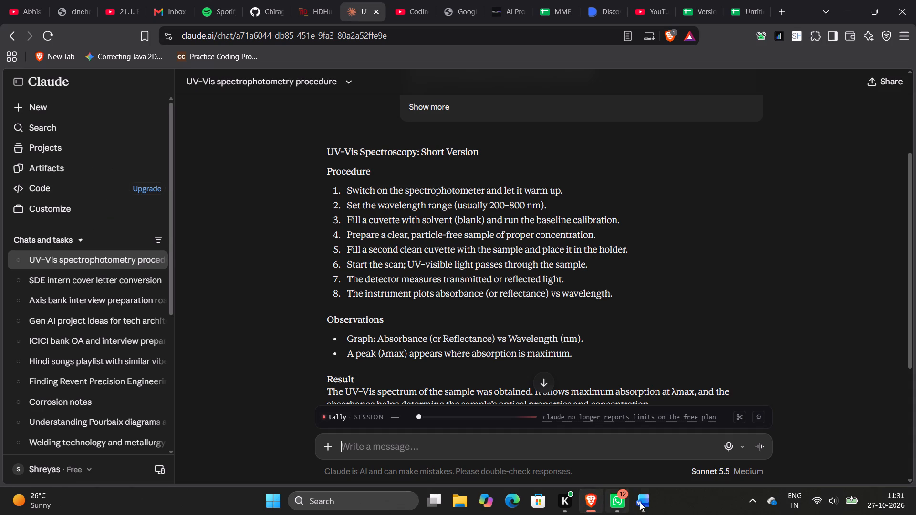
left_click(652, 504)
left_click(580, 465)
left_click(534, 363)
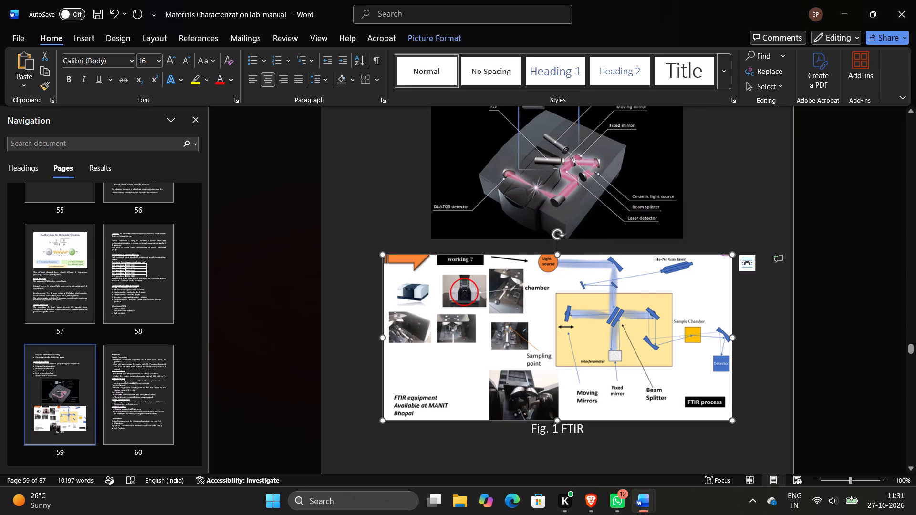
key("ctrl+c")
left_click(634, 514)
left_click(709, 434)
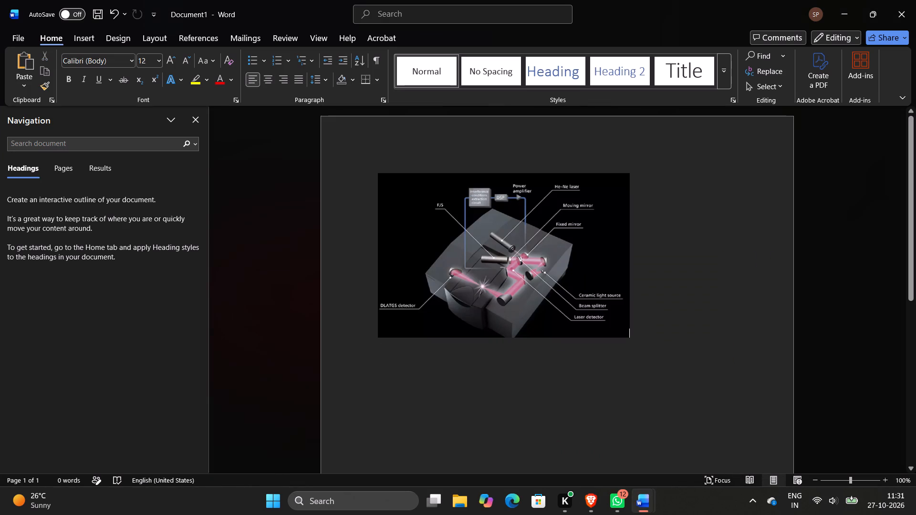
left_click(658, 383)
key("ctrl+v")
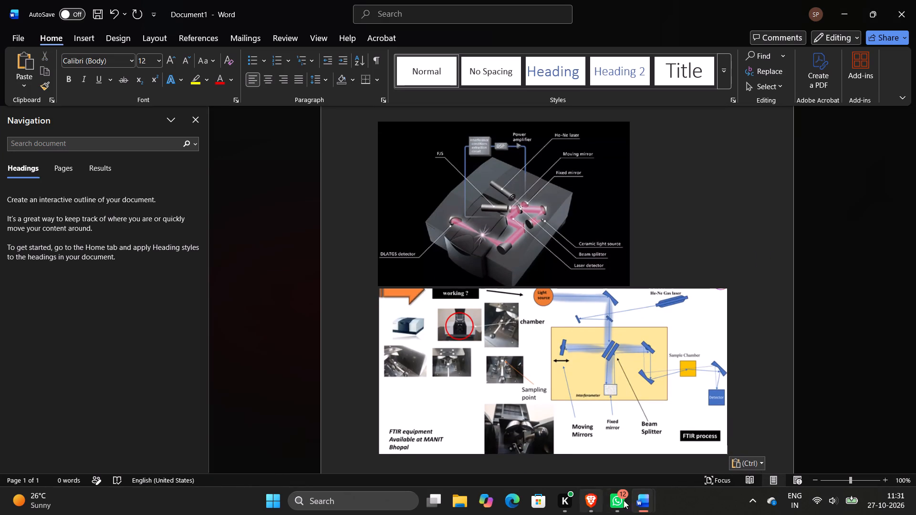
Copy the Fig. 1 UV-Vis Spectrometer photo from page 64 of the lab manual into the new document, below the FTIR pictures.
left_click(641, 498)
left_click(578, 453)
scroll(563, 370, "down", 20)
scroll(563, 370, "down", 12)
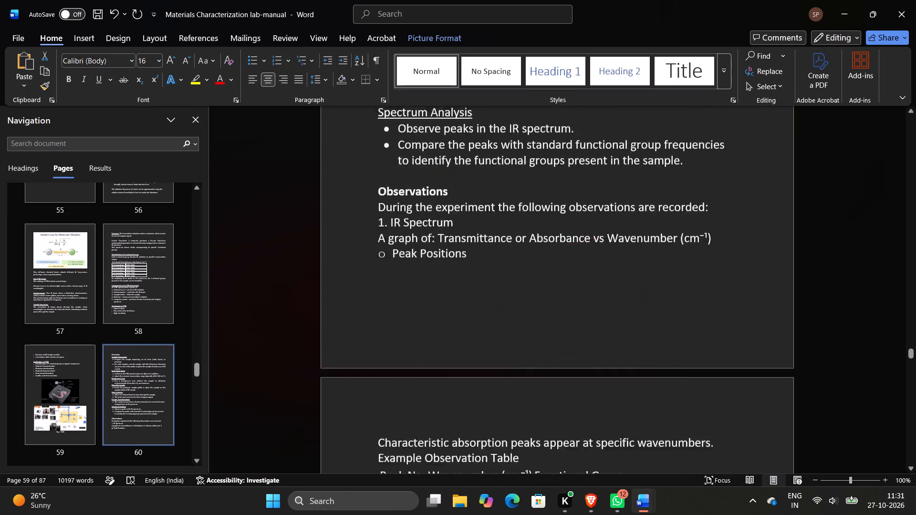
scroll(577, 353, "down", 20)
scroll(577, 353, "down", 20)
scroll(577, 353, "down", 20)
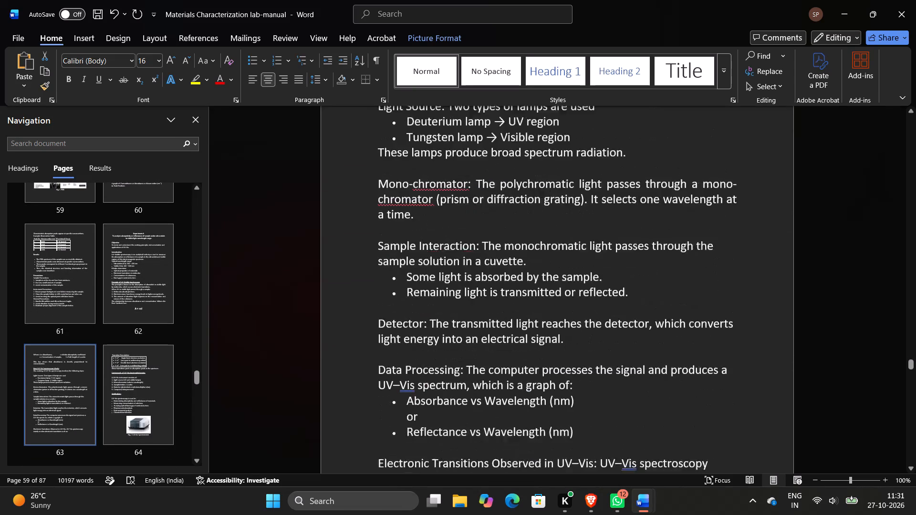
scroll(595, 346, "down", 20)
scroll(595, 346, "down", 10)
left_click(551, 183)
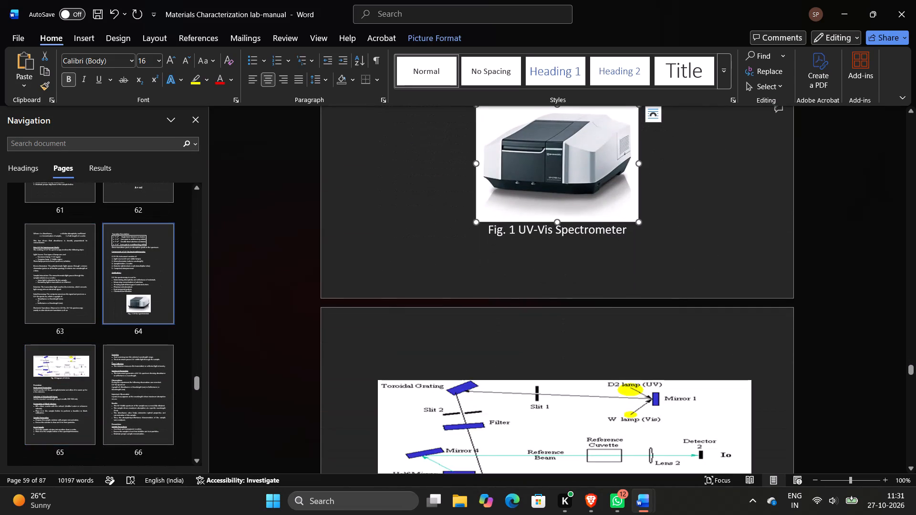
key("ctrl+c")
left_click(635, 502)
left_click(688, 458)
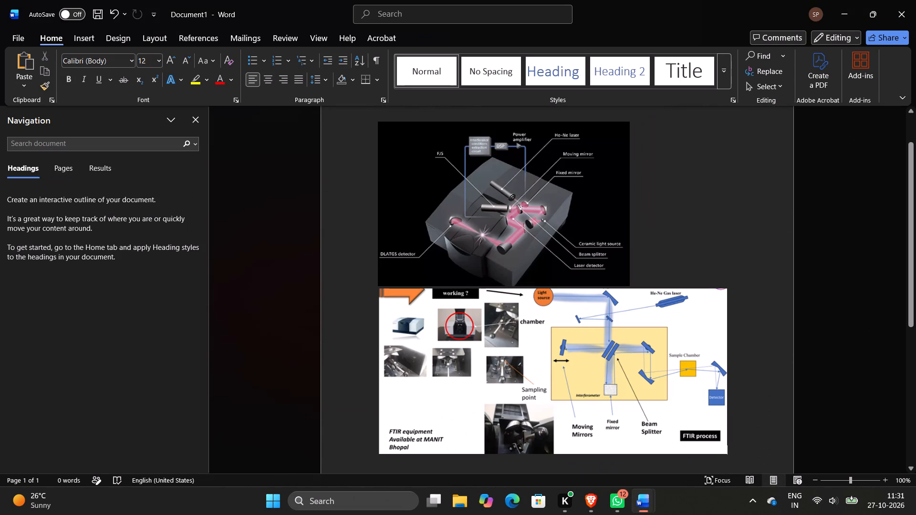
left_click(758, 429)
key("ctrl+v")
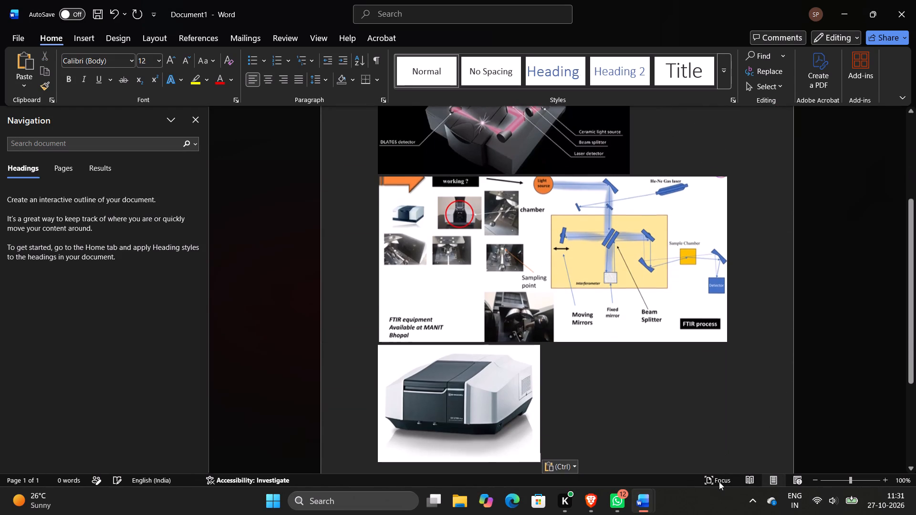
left_click(644, 503)
left_click(568, 438)
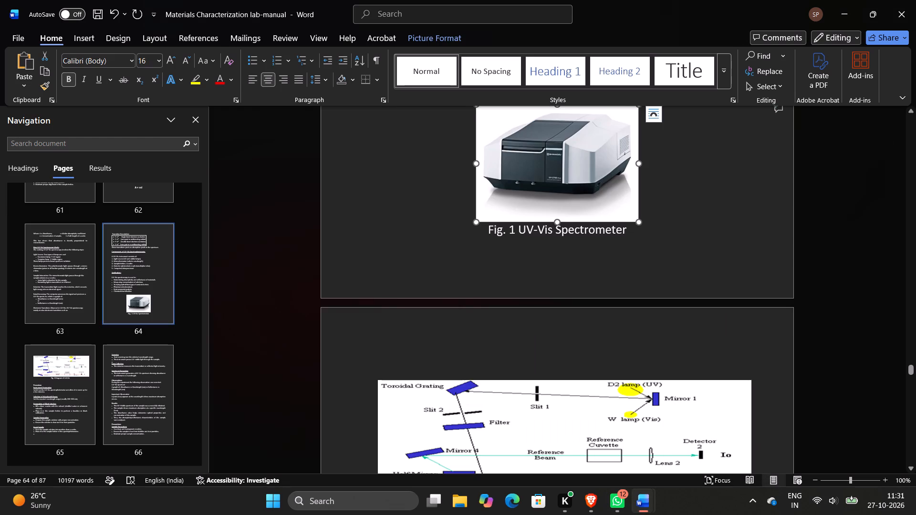
left_click(533, 412)
key("ctrl+c")
left_click(652, 500)
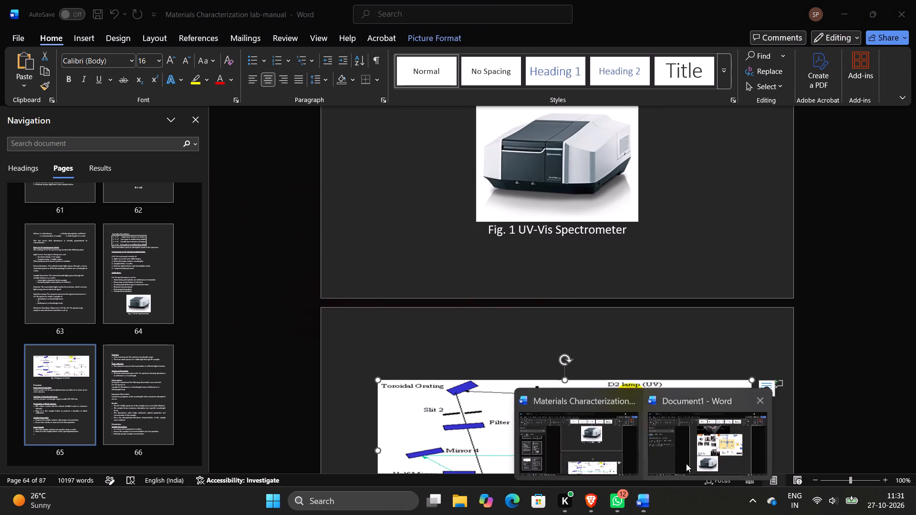
left_click(687, 463)
left_click(651, 424)
key("ctrl+v")
scroll(641, 391, "up", 3)
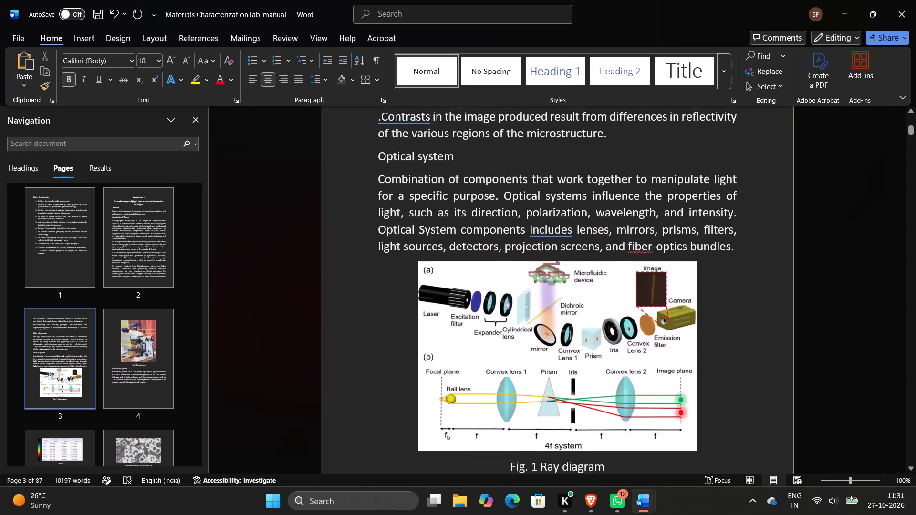
scroll(580, 319, "down", 5)
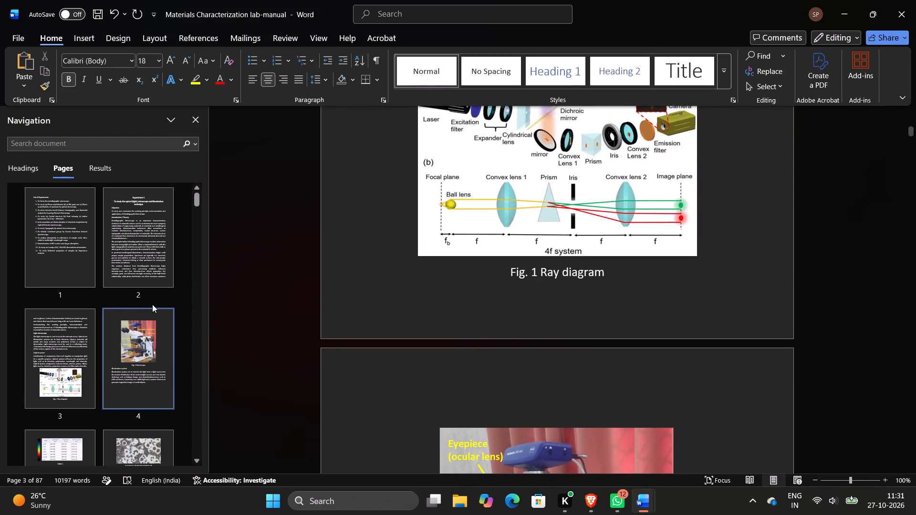
scroll(149, 306, "down", 3)
scroll(559, 275, "down", 8)
scroll(559, 275, "down", 17)
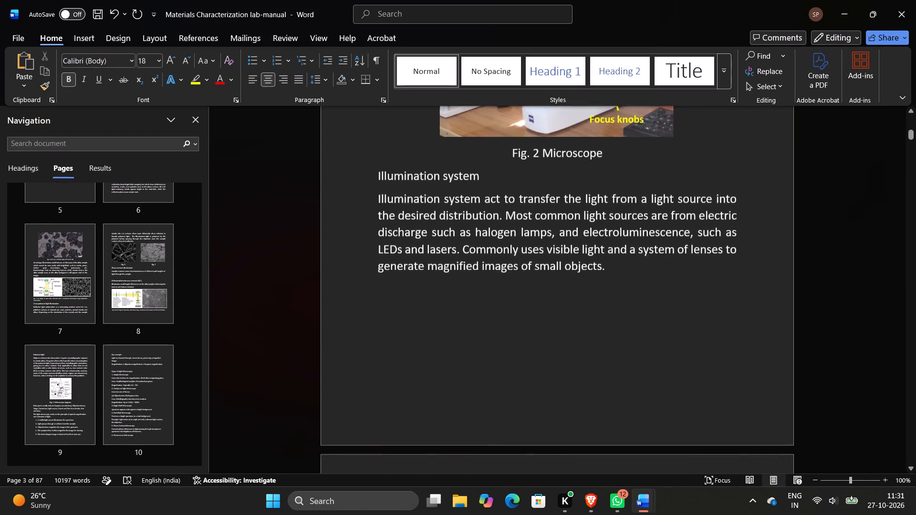
scroll(559, 275, "down", 16)
scroll(559, 275, "down", 15)
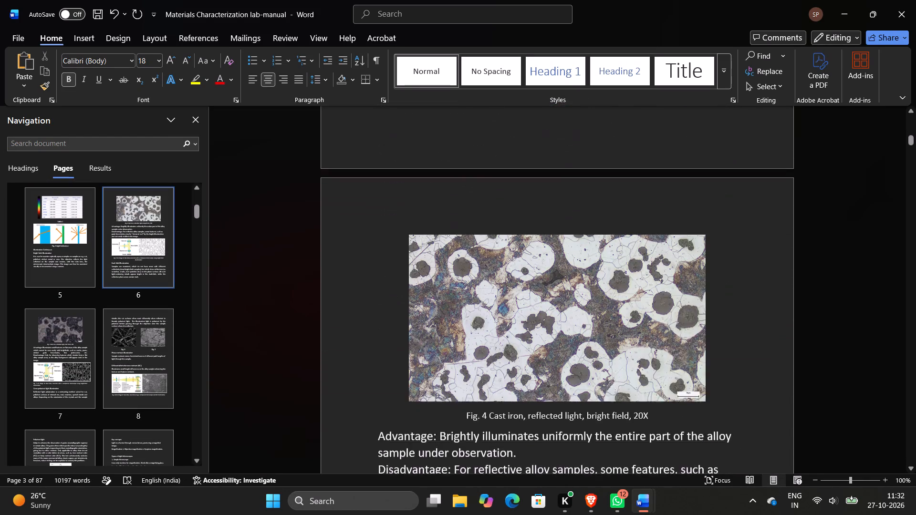
scroll(559, 275, "down", 20)
scroll(559, 275, "down", 20)
scroll(559, 275, "down", 14)
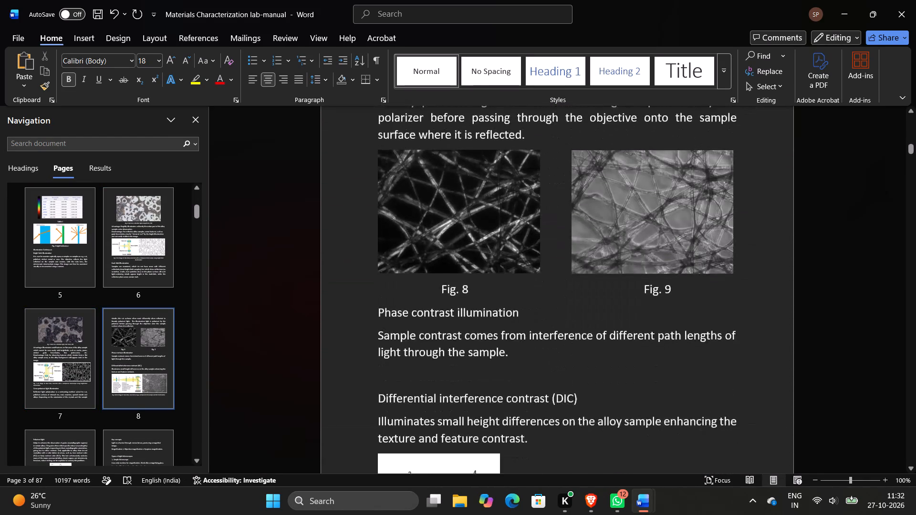
scroll(559, 275, "down", 6)
scroll(559, 275, "up", 12)
scroll(559, 275, "down", 9)
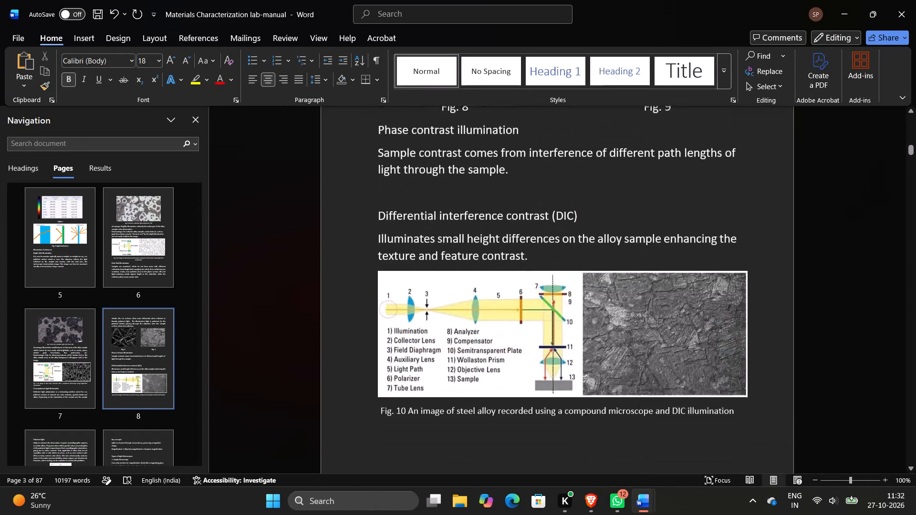
scroll(559, 275, "down", 20)
scroll(559, 275, "down", 20)
scroll(559, 275, "down", 10)
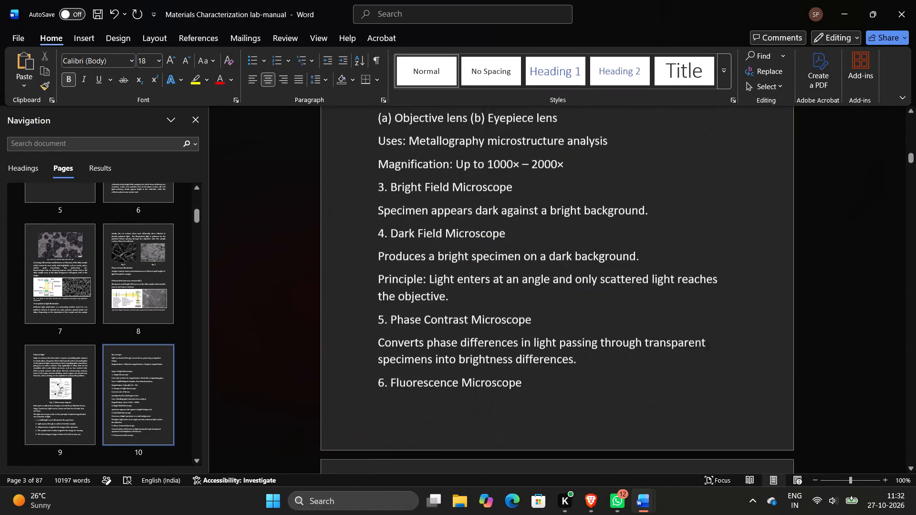
scroll(559, 275, "down", 16)
scroll(559, 275, "down", 13)
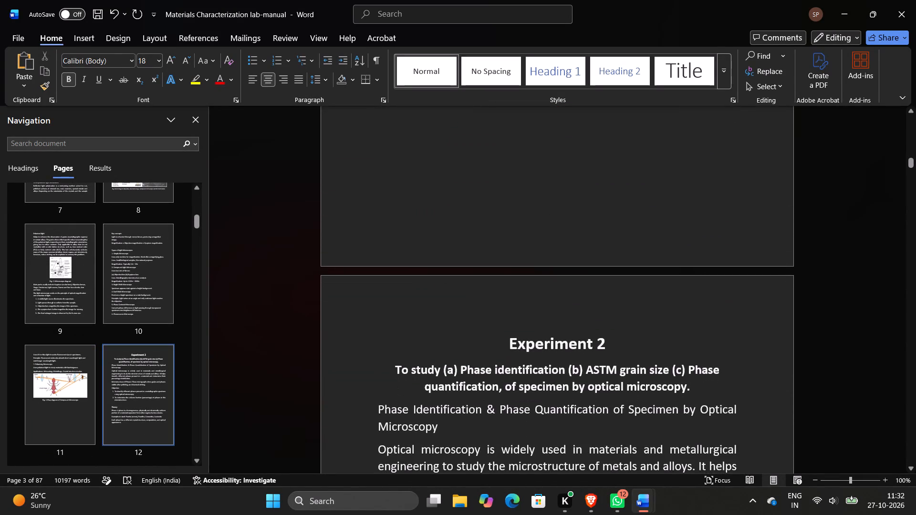
Look through the Experiment 2 pages on phase identification and ASTM grain size for figures, up to the Experiment 3 heading.
scroll(559, 275, "down", 5)
scroll(607, 299, "up", 5)
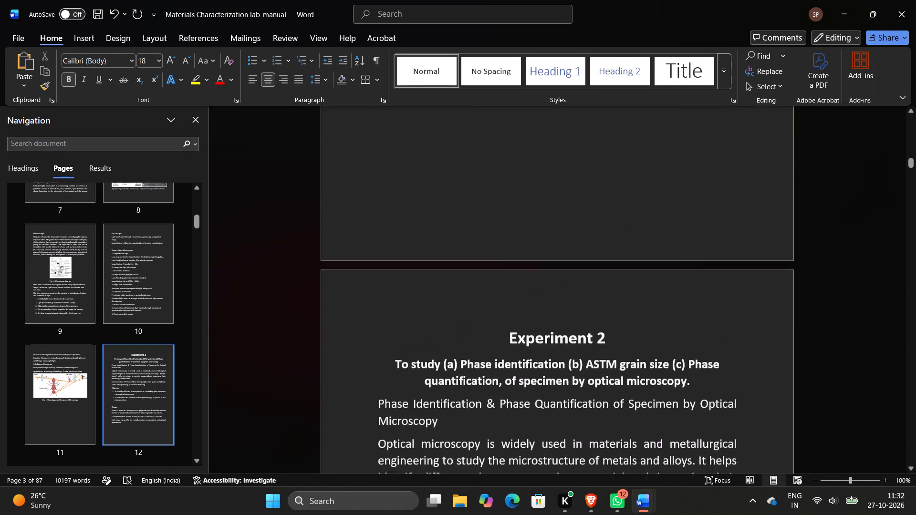
scroll(609, 297, "up", 13)
scroll(609, 297, "down", 20)
scroll(609, 297, "down", 6)
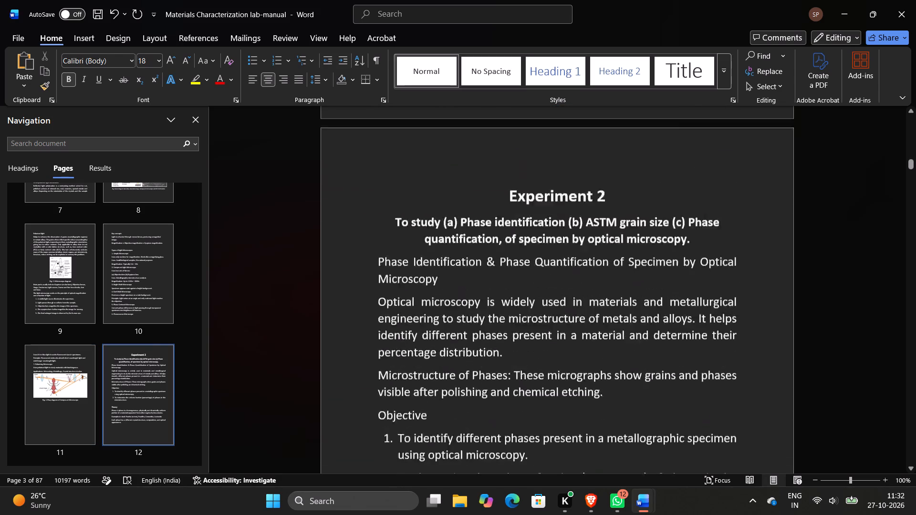
scroll(609, 297, "down", 1)
scroll(609, 297, "down", 20)
scroll(609, 297, "down", 20)
scroll(609, 297, "down", 6)
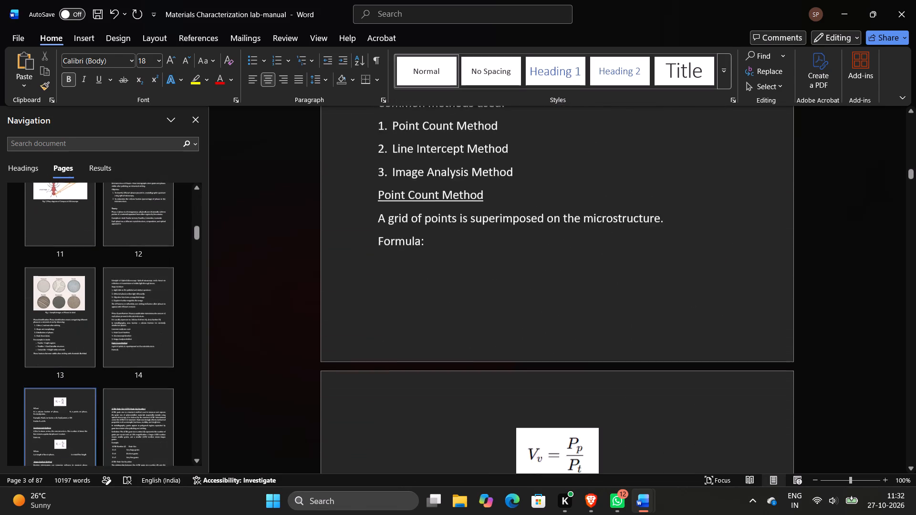
scroll(609, 297, "down", 20)
scroll(609, 297, "down", 20)
scroll(609, 297, "down", 13)
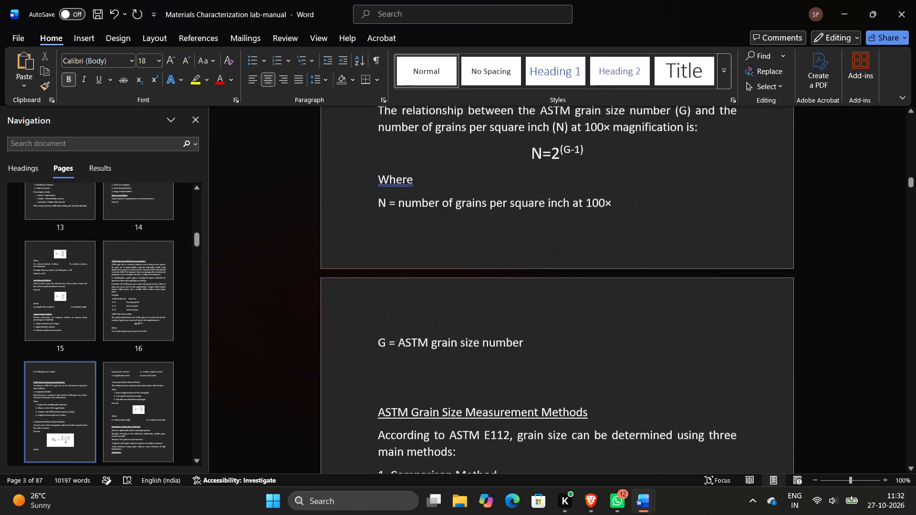
scroll(609, 297, "down", 20)
scroll(609, 297, "down", 20)
scroll(609, 297, "down", 13)
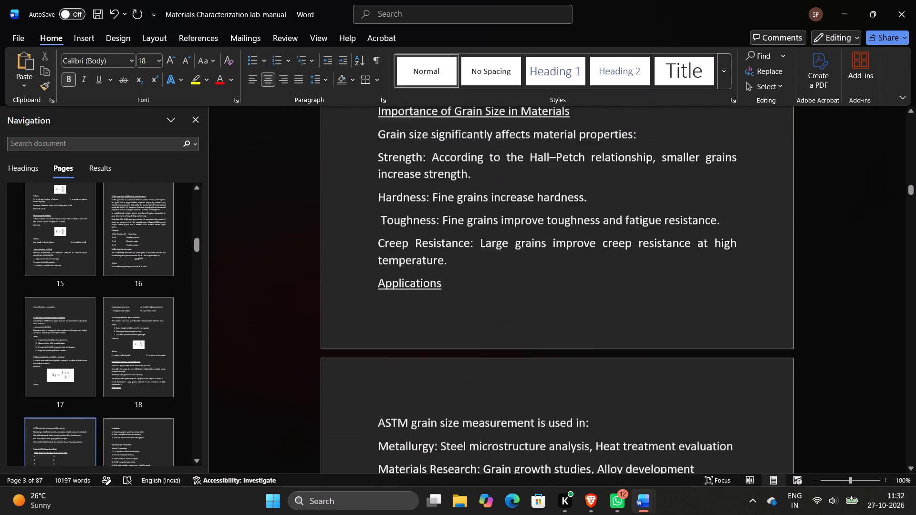
scroll(609, 297, "down", 20)
scroll(609, 297, "down", 20)
scroll(609, 297, "down", 12)
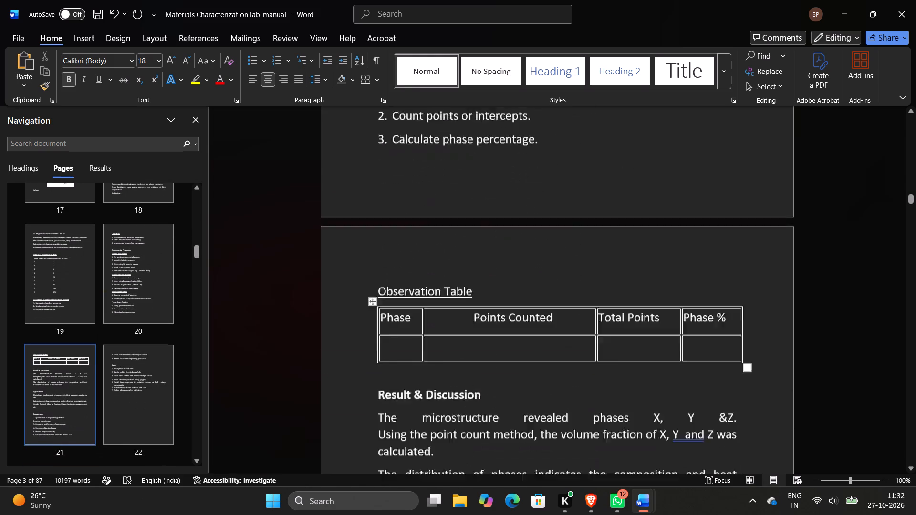
scroll(609, 297, "down", 20)
scroll(609, 297, "down", 19)
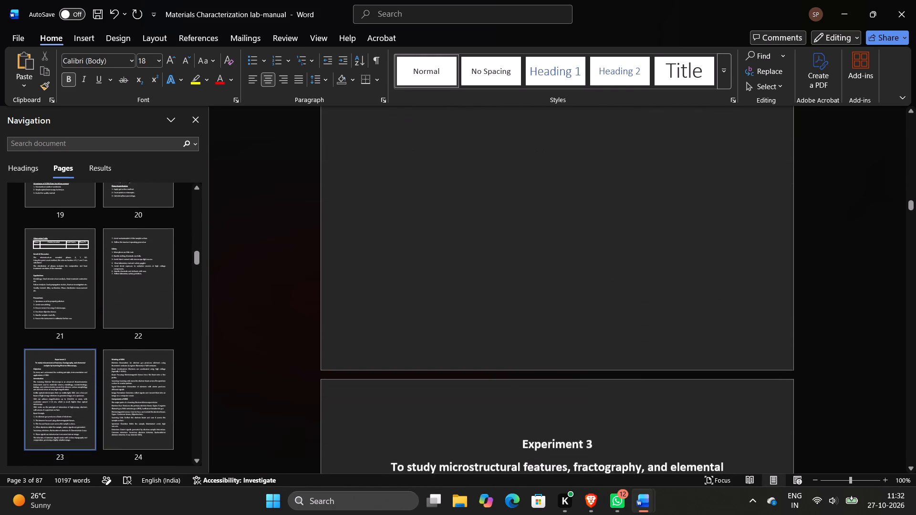
scroll(609, 297, "up", 20)
scroll(609, 297, "up", 13)
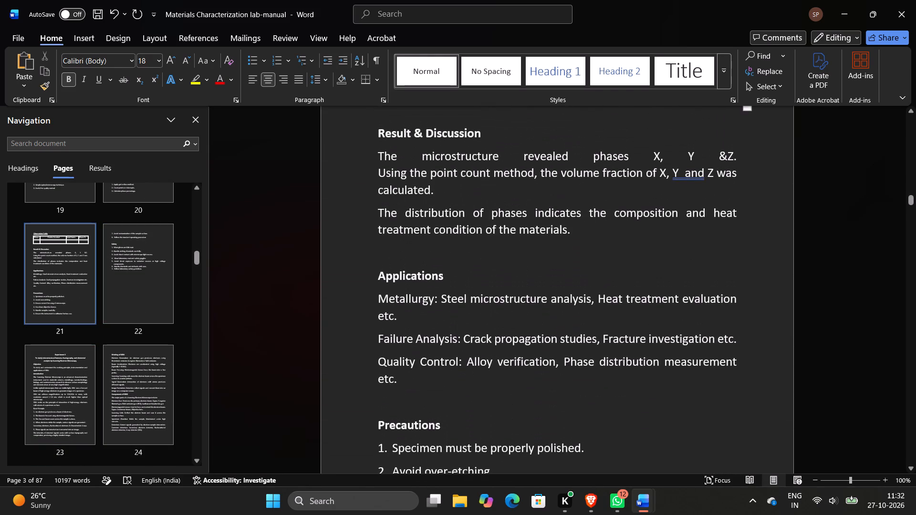
Copy the Fig. 1 Ray diagram from page 3 of the lab manual into the new document, below the UV-Vis beam path diagram.
left_click_drag(914, 204, 895, 111)
scroll(702, 221, "down", 5)
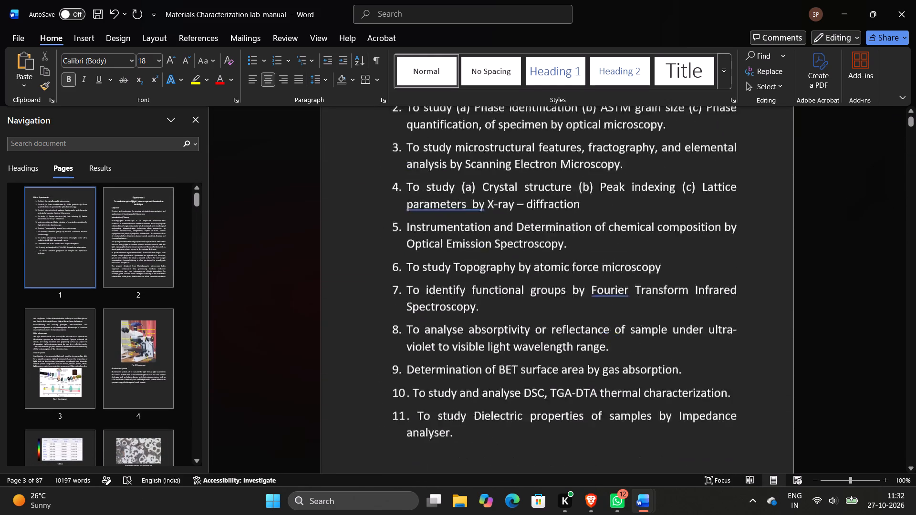
scroll(699, 223, "down", 20)
scroll(699, 223, "down", 20)
scroll(699, 223, "down", 14)
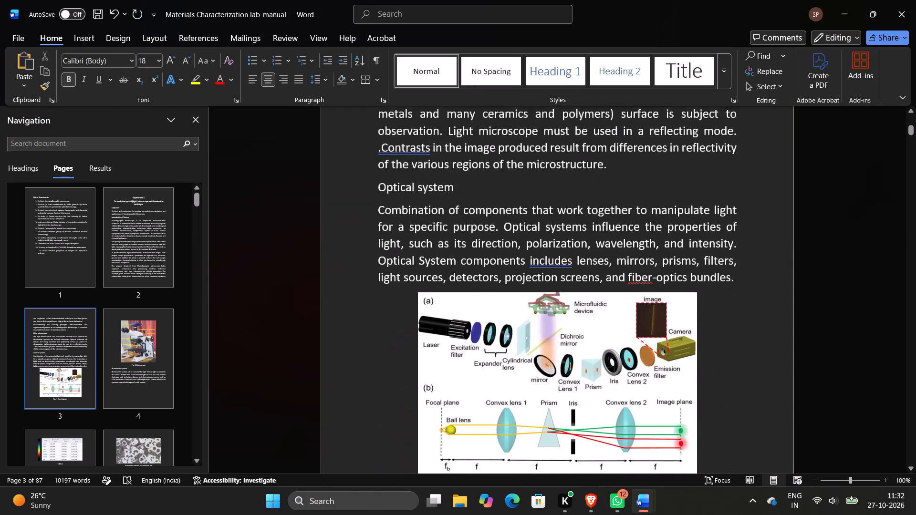
scroll(693, 239, "down", 1)
left_click(590, 246)
scroll(625, 258, "down", 8, "ctrl")
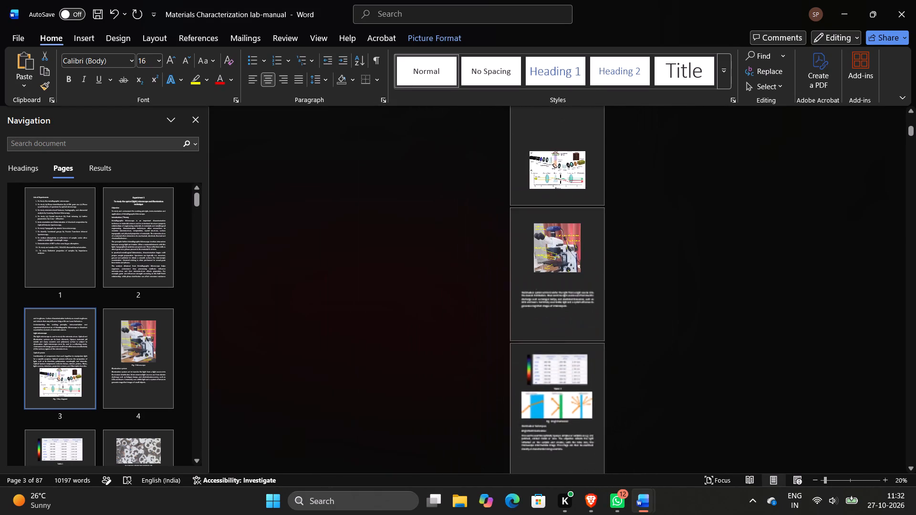
scroll(625, 260, "up", 4, "ctrl")
scroll(625, 260, "up", 9)
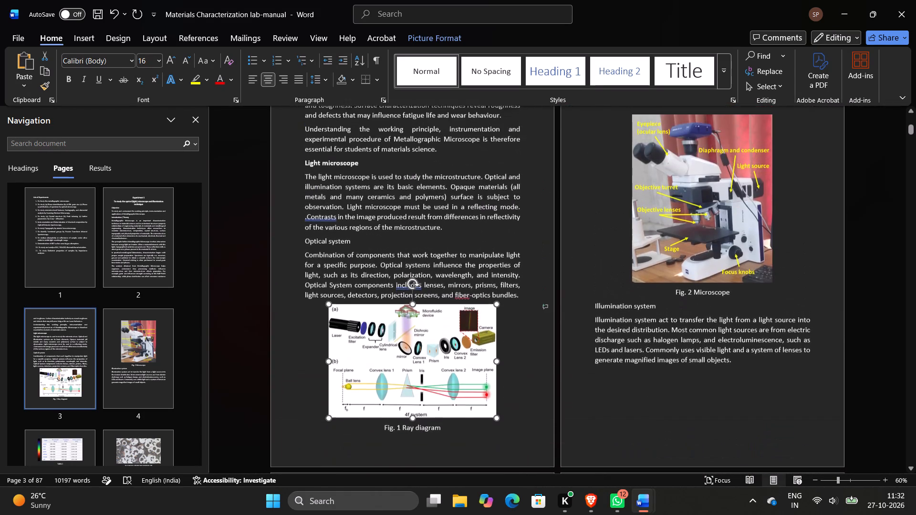
scroll(625, 260, "up", 4, "ctrl")
scroll(625, 260, "up", 12)
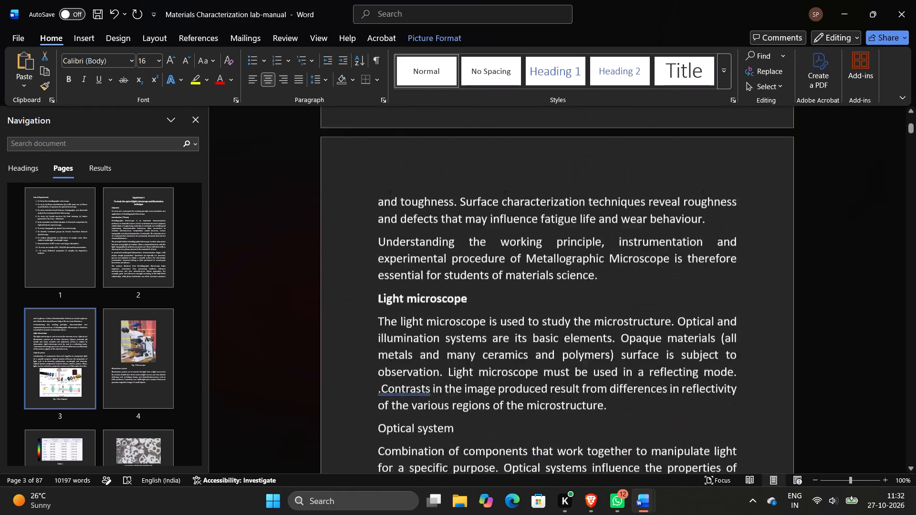
scroll(625, 260, "up", 2)
scroll(625, 260, "down", 20)
scroll(625, 260, "down", 7)
scroll(625, 260, "up", 3)
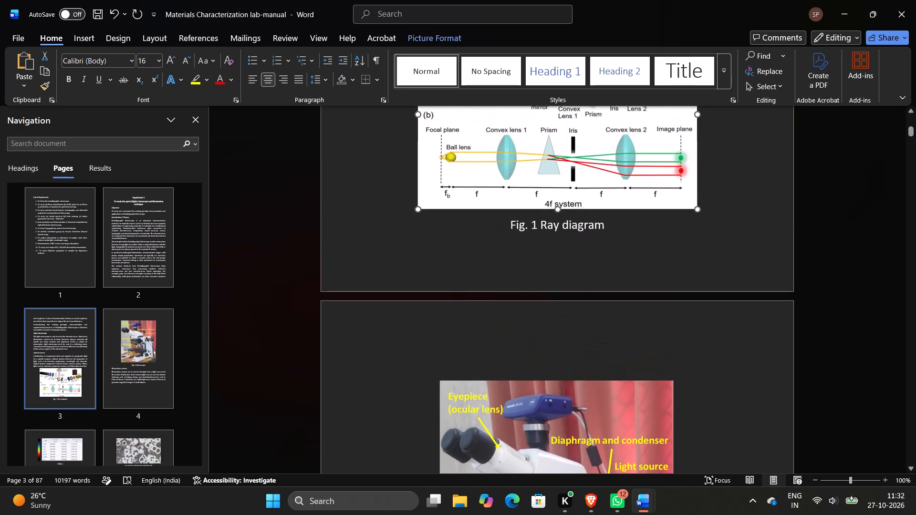
left_click(579, 403, "ctrl")
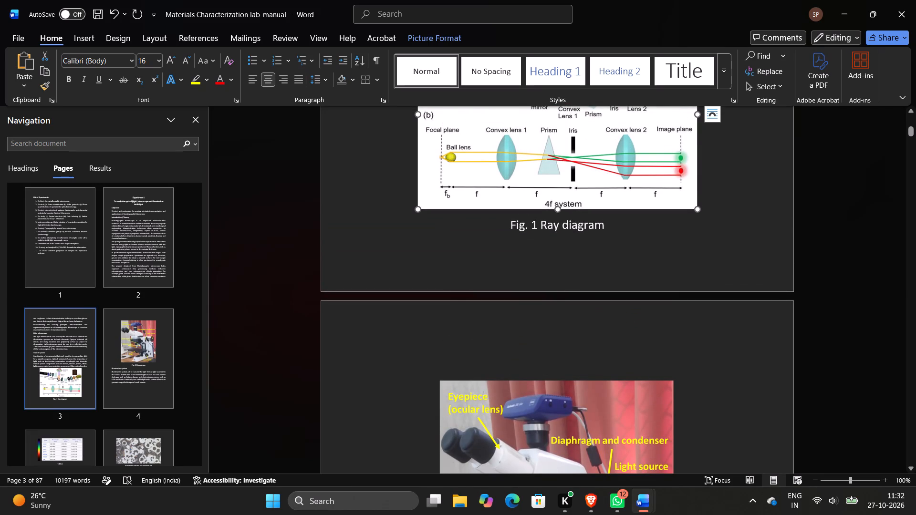
key("ctrl+c")
left_click(643, 502)
left_click(717, 441)
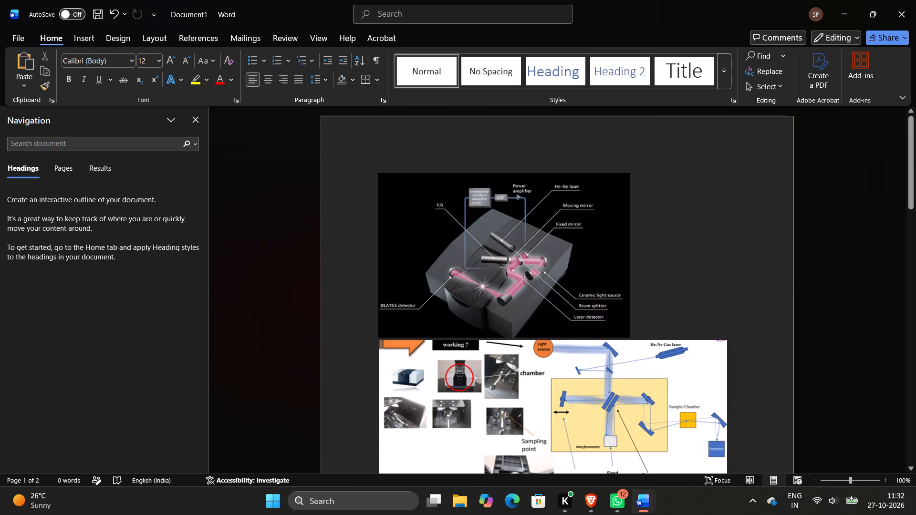
scroll(686, 430, "down", 13)
key("ctrl+v")
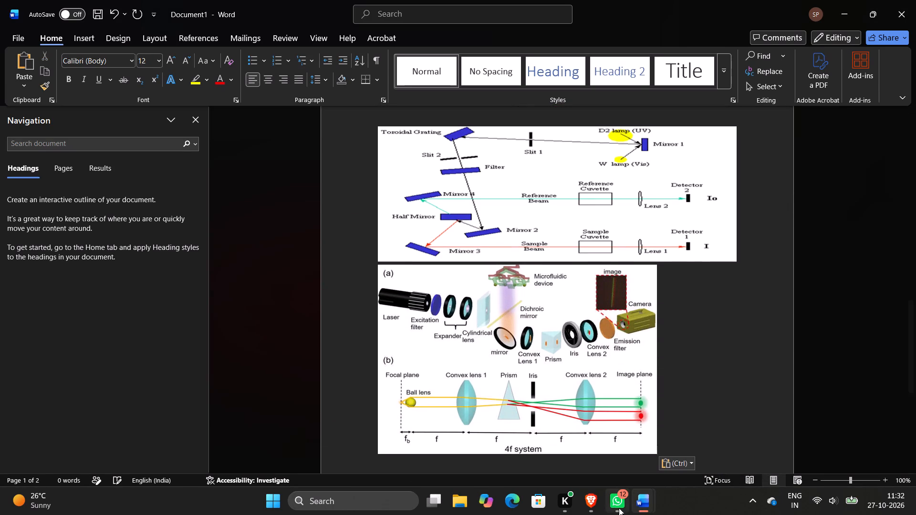
Copy the Fig. 2 Microscope photo from page 4 of the lab manual into the new document, after the ray diagram.
left_click(655, 501)
left_click(585, 449)
scroll(545, 366, "down", 6)
left_click(544, 366)
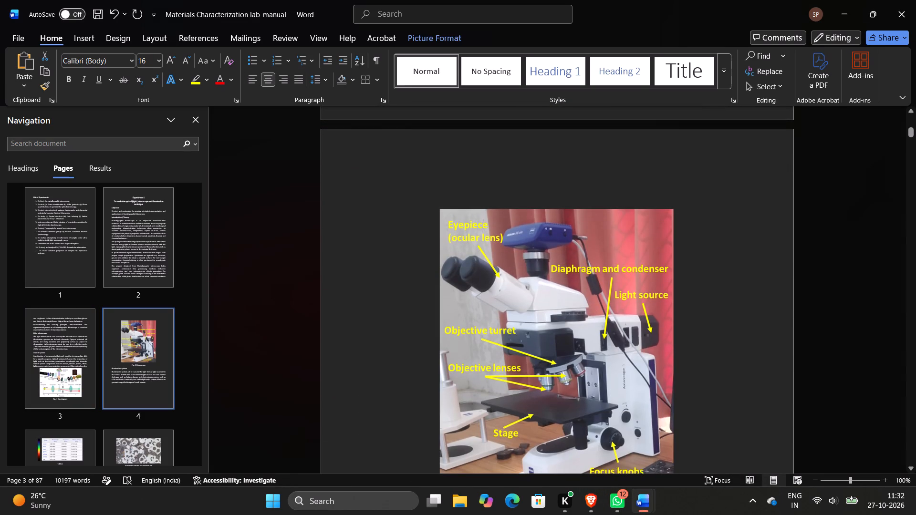
key("ctrl+c")
left_click(647, 507)
left_click(703, 453)
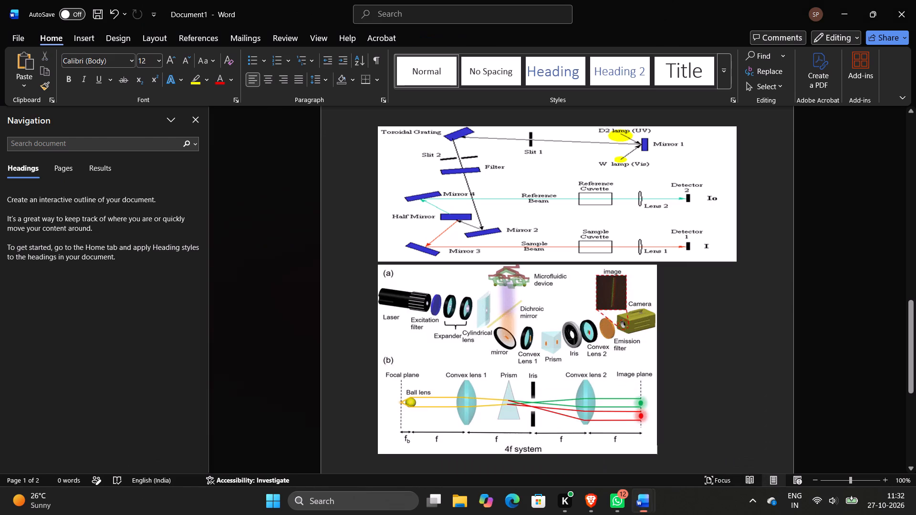
key("ctrl+v")
left_click(592, 495)
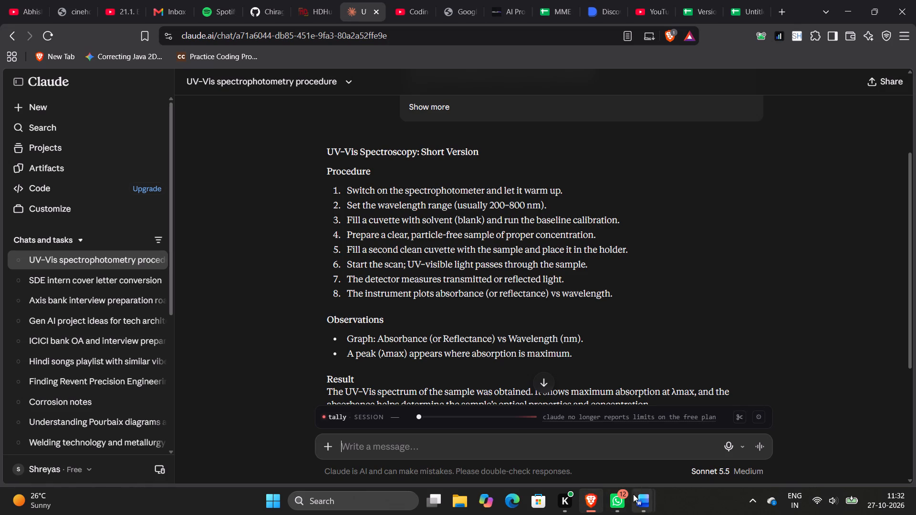
Copy the Fig. 4 cast iron micrograph from page 6 of the lab manual into the new document, below the microscope photo.
left_click(635, 495)
left_click(589, 467)
scroll(449, 343, "down", 20)
scroll(449, 343, "down", 6)
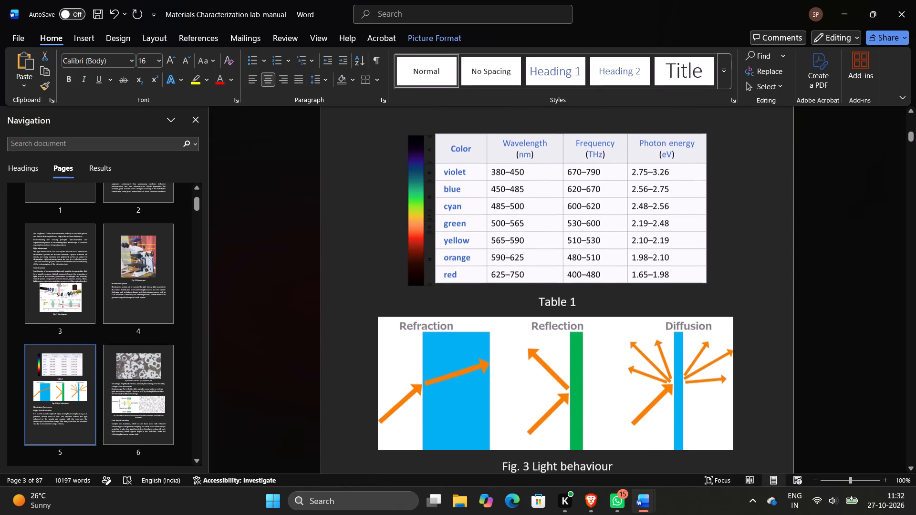
scroll(503, 350, "down", 2)
left_click(496, 324)
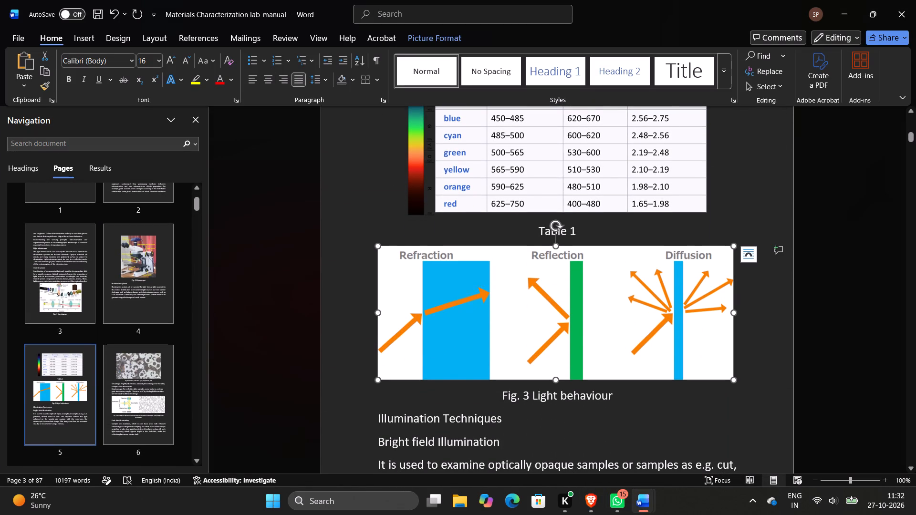
scroll(496, 324, "down", 6)
scroll(561, 302, "down", 15)
left_click(548, 250)
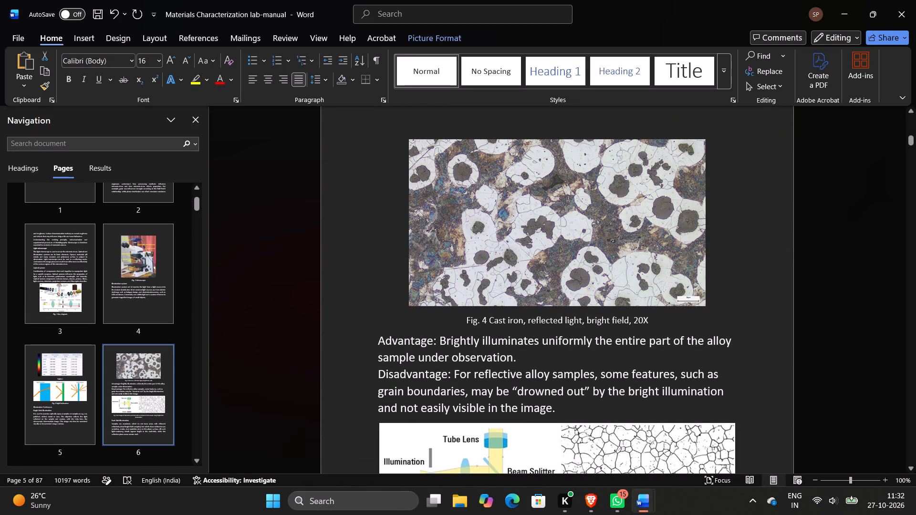
key("ctrl+c")
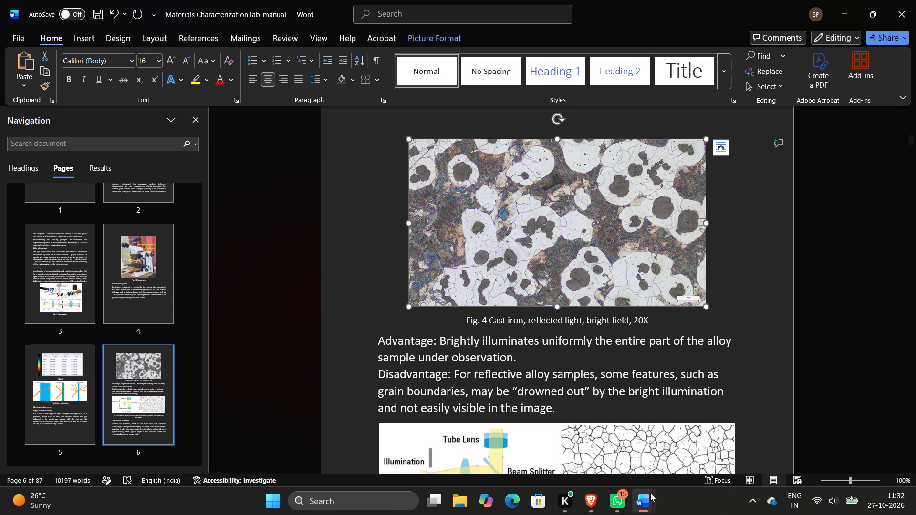
left_click(650, 494)
left_click(691, 442)
key("ctrl+v")
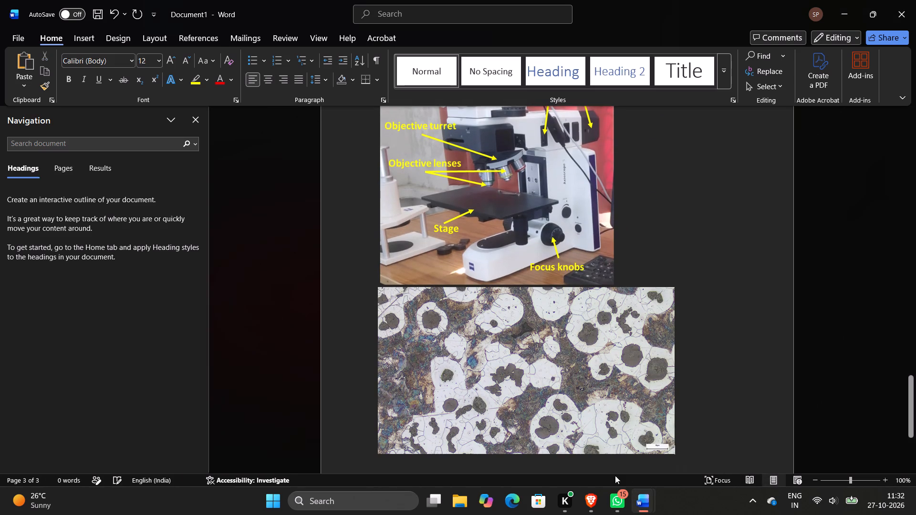
Copy the Fig. 5 bright-field steel alloy image from page 6 of the lab manual into the new document, after the cast iron micrograph.
left_click(639, 512)
left_click(572, 460)
scroll(536, 418, "down", 4)
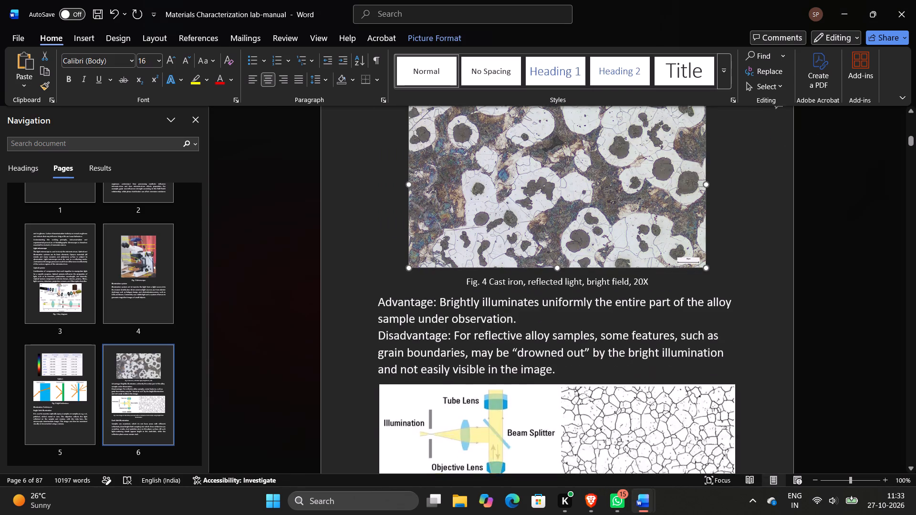
scroll(536, 418, "down", 2)
left_click(527, 351)
key("ctrl+c")
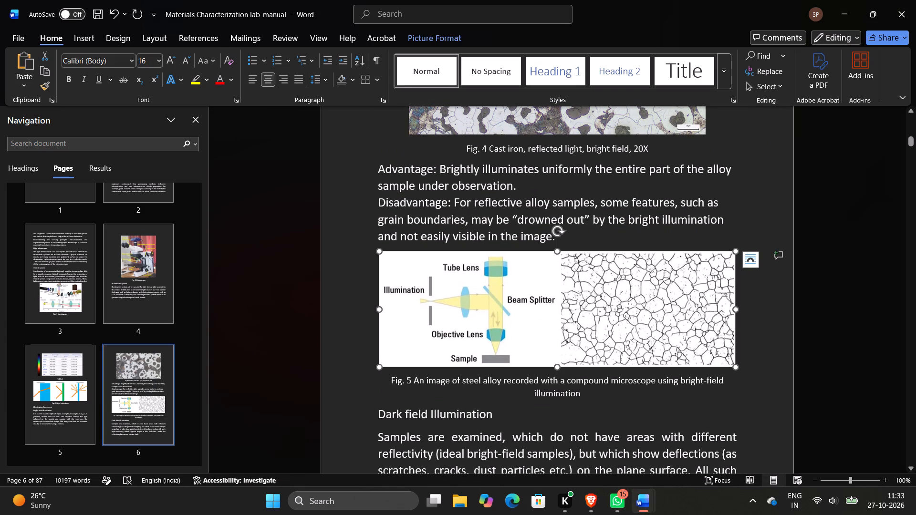
left_click(647, 496)
left_click(719, 434)
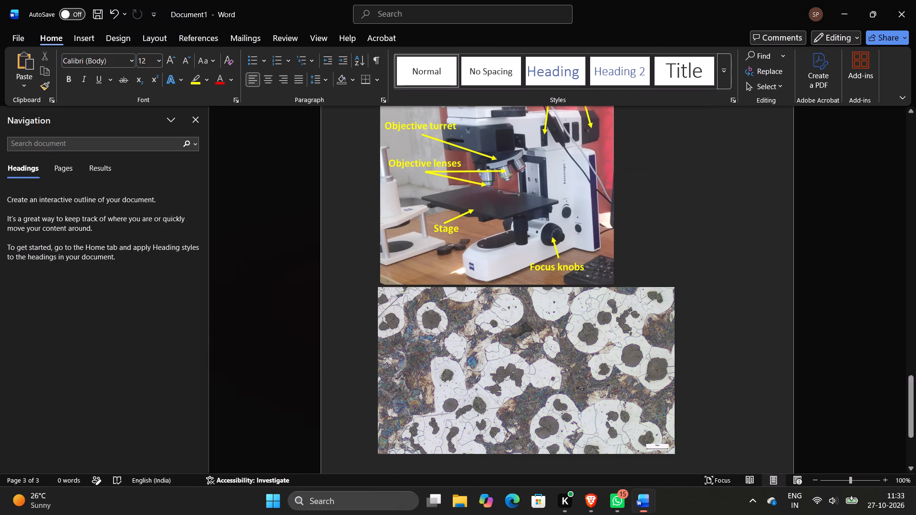
scroll(719, 433, "down", 2)
left_click(713, 398)
key("ctrl+v")
scroll(713, 398, "down", 2)
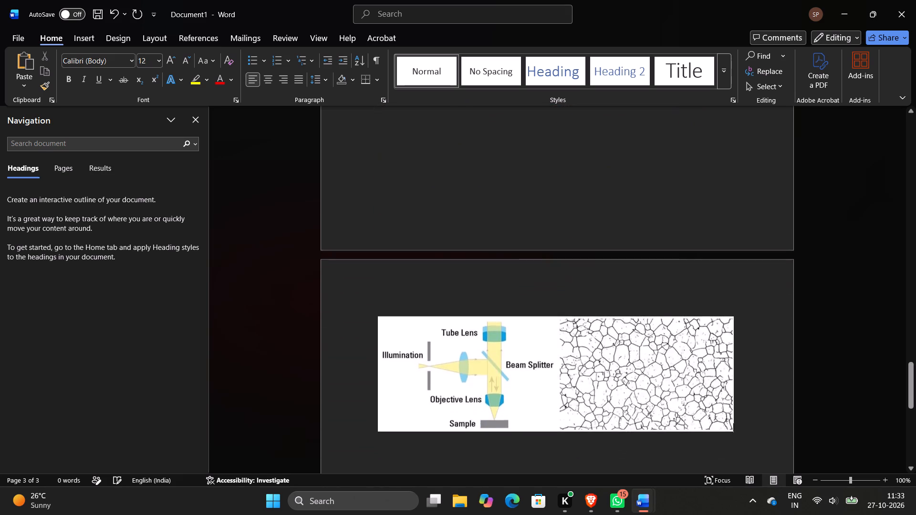
scroll(713, 398, "down", 3)
Copy the Fig. 6 dark-field cast iron micrograph from page 7 of the lab manual into the new document, below the bright-field steel alloy image.
left_click(591, 502)
left_click(645, 514)
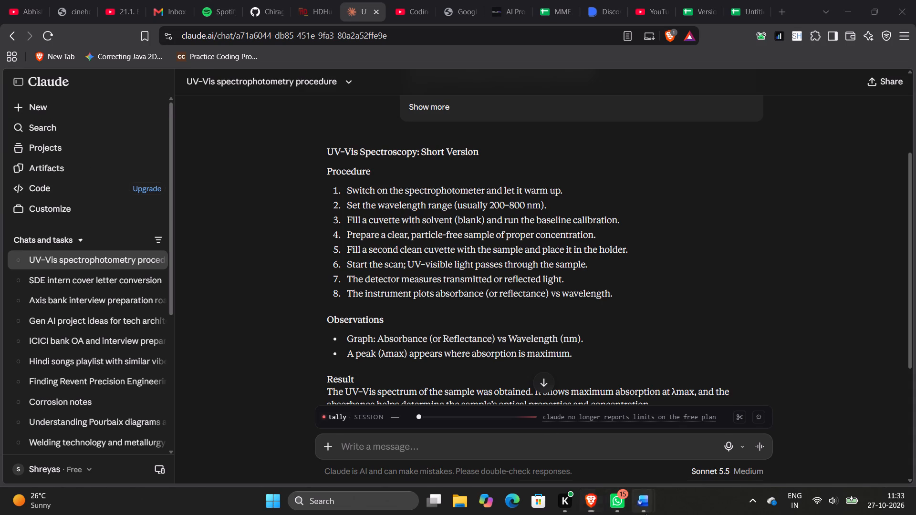
left_click(572, 447)
scroll(557, 404, "down", 19)
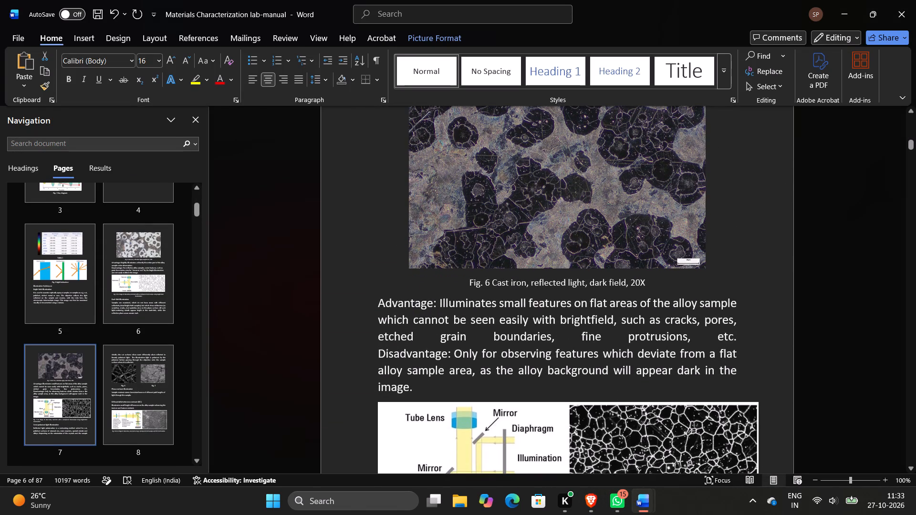
scroll(646, 342, "down", 6)
scroll(646, 342, "up", 11)
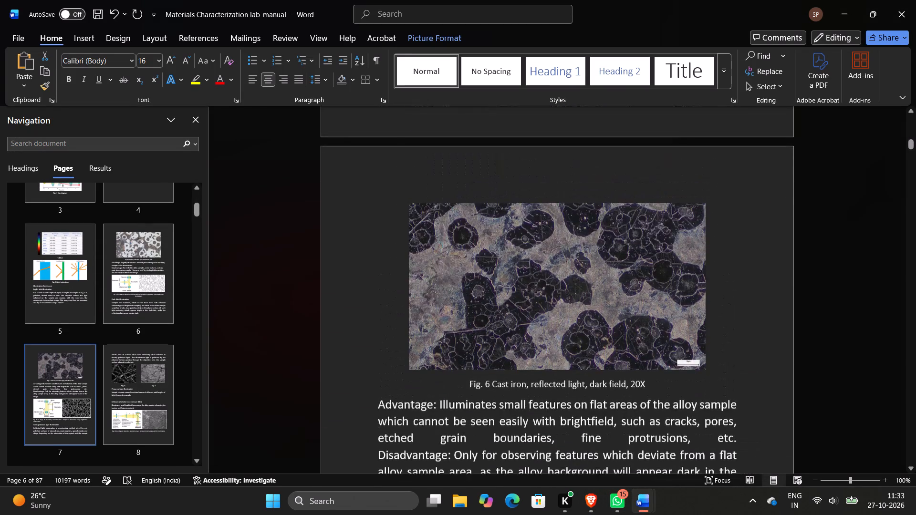
scroll(646, 342, "up", 4)
scroll(646, 342, "down", 6)
left_click(593, 304)
key("ctrl+c")
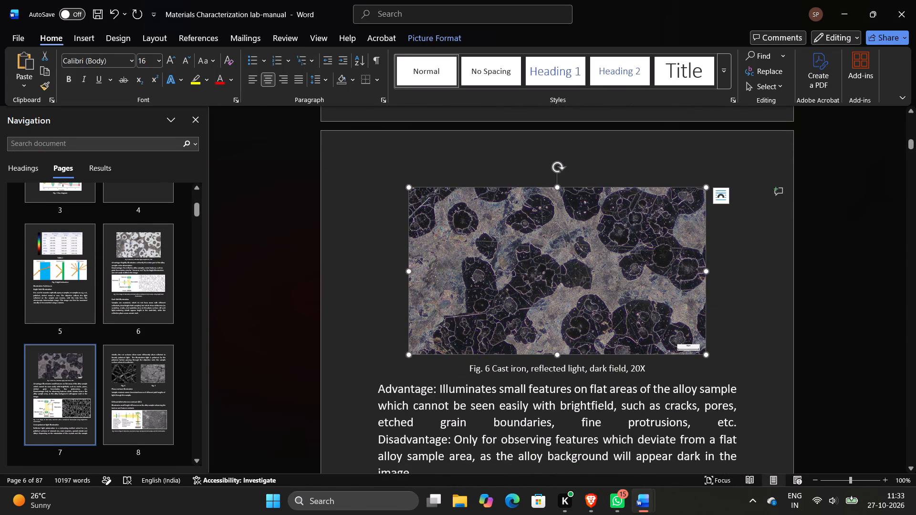
left_click(643, 505)
left_click(683, 475)
left_click(650, 379)
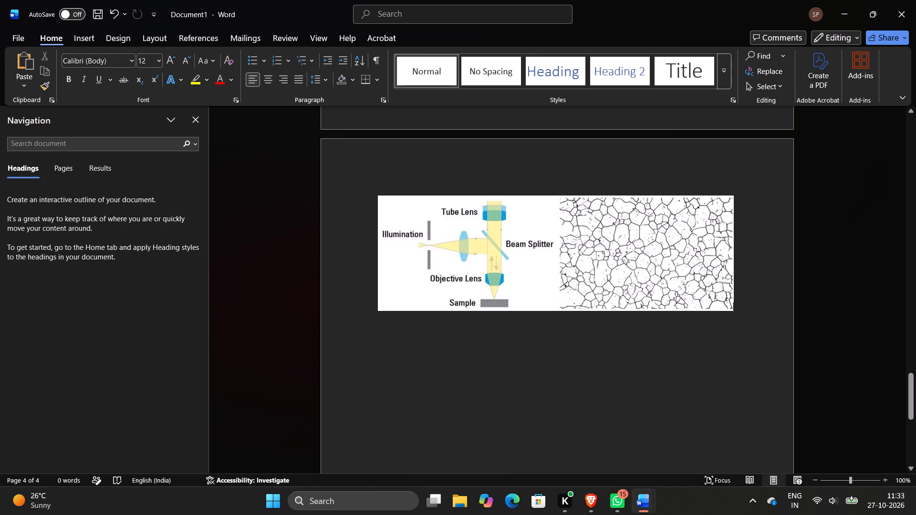
key("ctrl+v")
left_click(639, 508)
left_click(562, 448)
scroll(541, 423, "down", 6)
left_click(520, 382)
key("ctrl+c")
left_click(639, 514)
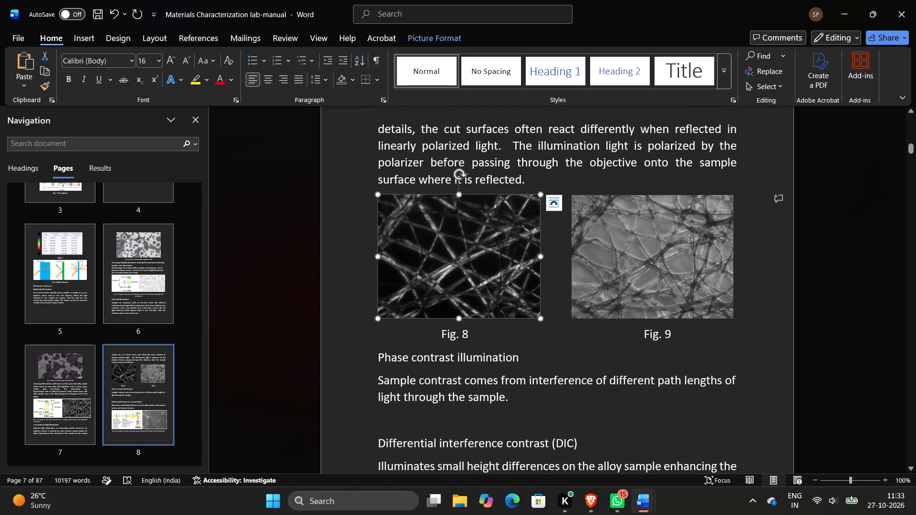
key("ctrl+c")
left_click(649, 499)
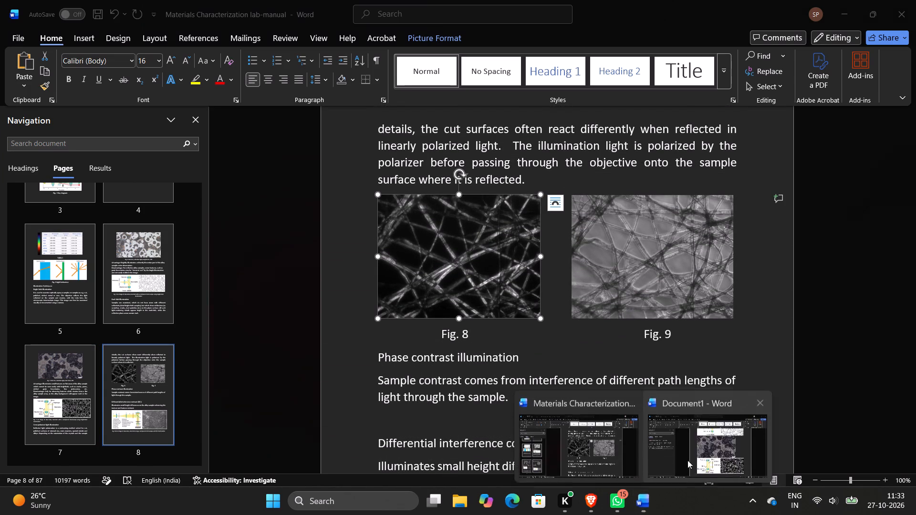
left_click(695, 447)
key("ctrl+v")
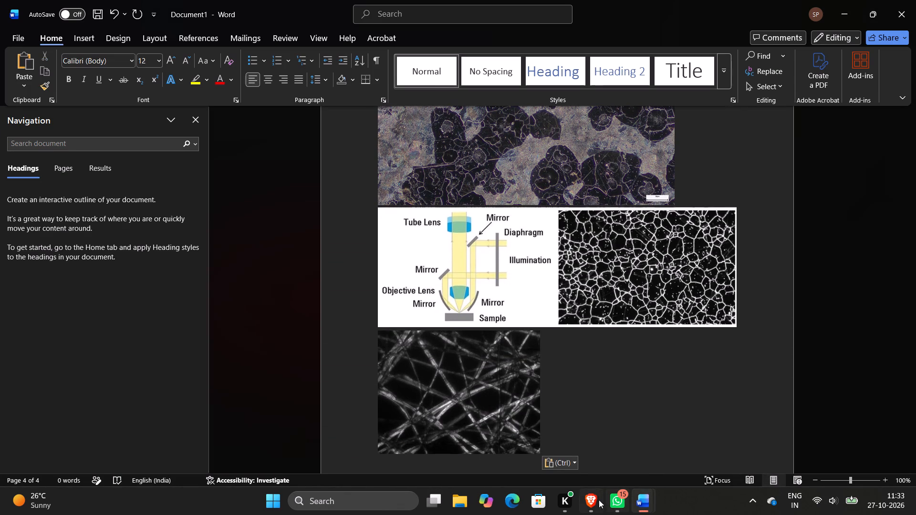
Copy the Fig. 9 light fibre micrograph from page 8 of the lab manual into the new document, beside the Fig. 8 image.
left_click(648, 514)
left_click(579, 459)
left_click(618, 304)
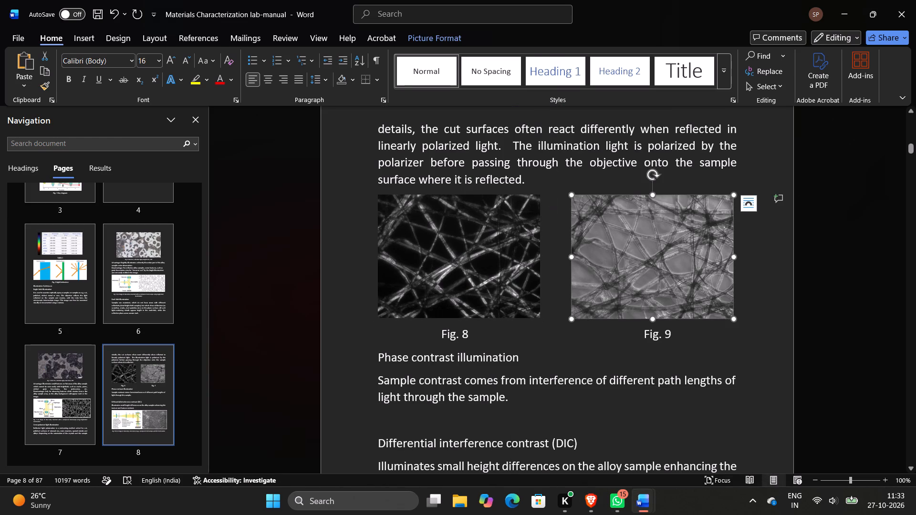
key("ctrl+c")
left_click(645, 509)
left_click(717, 452)
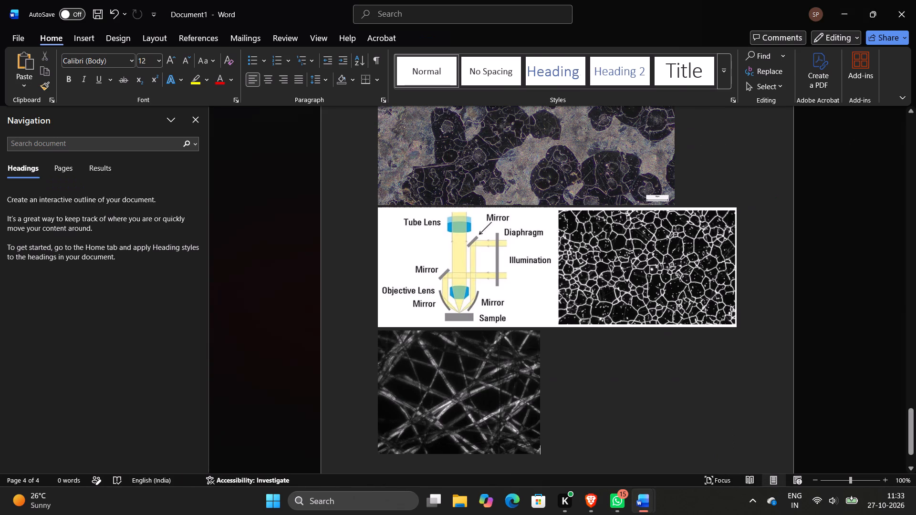
key("ctrl+v")
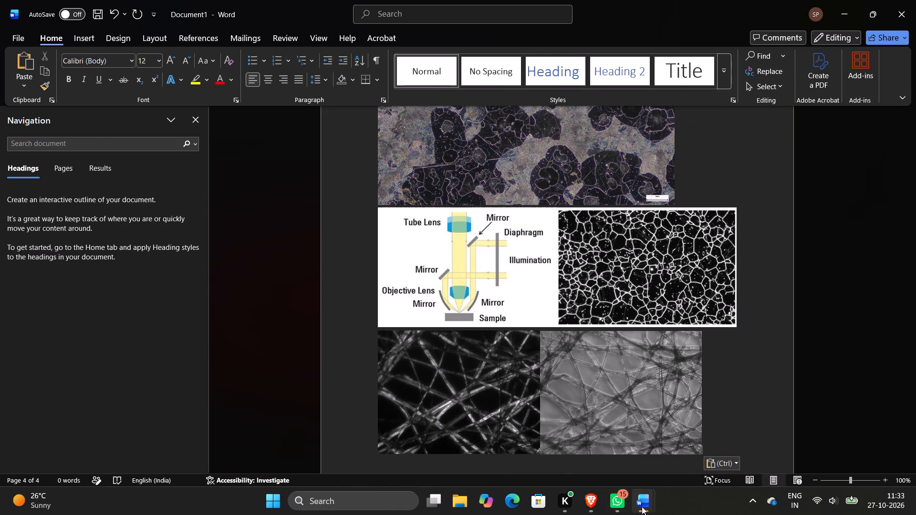
Copy the Fig. 10 DIC illumination image from page 8 of the lab manual into the new document, below the two fibre micrographs.
left_click(642, 506)
left_click(541, 436)
scroll(544, 433, "down", 16)
scroll(563, 405, "up", 4)
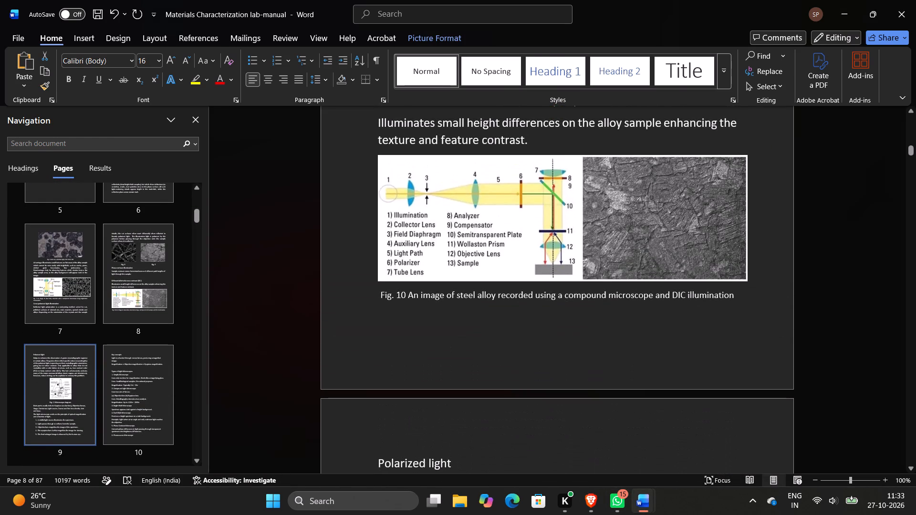
left_click(463, 203)
key("ctrl+c")
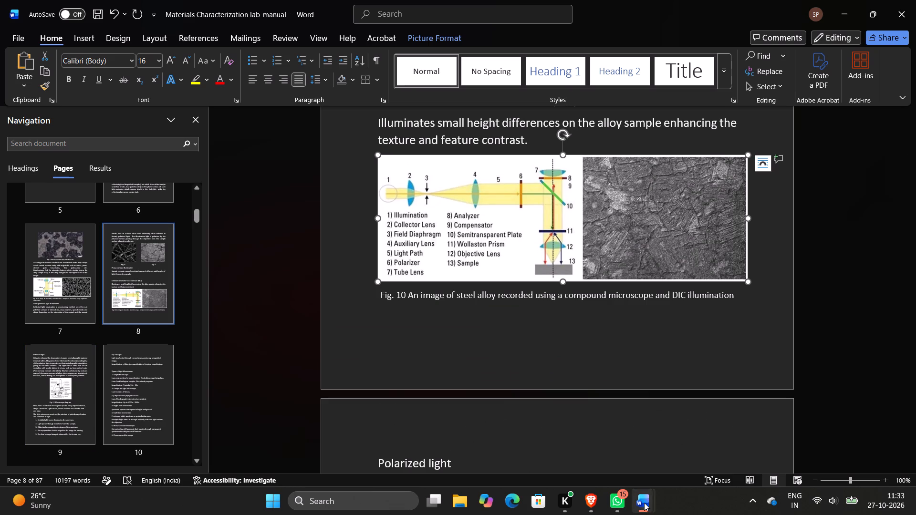
left_click(644, 503)
left_click(699, 453)
key("ctrl+v")
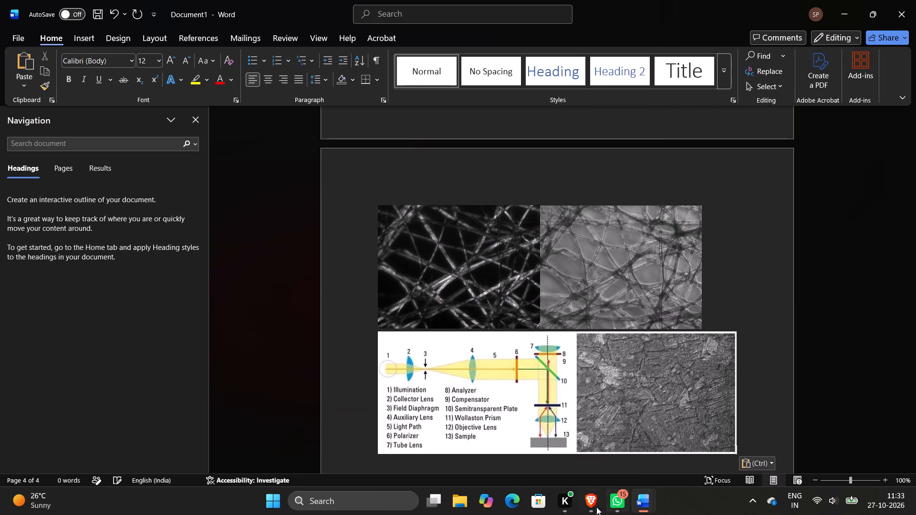
Copy the Fig. 11 Microscope diagram from page 9 of the lab manual into the new document, below the DIC illumination image.
left_click(644, 503)
left_click(570, 447)
scroll(534, 321, "down", 9)
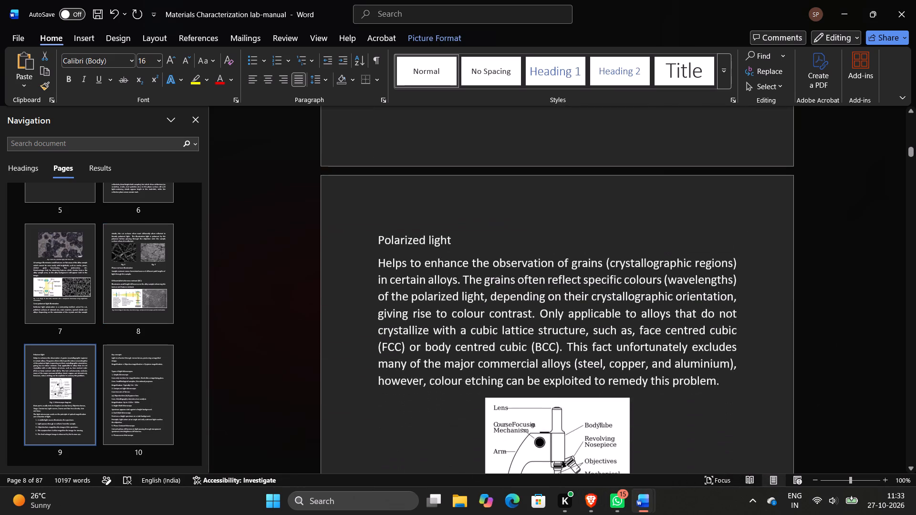
scroll(534, 321, "down", 5)
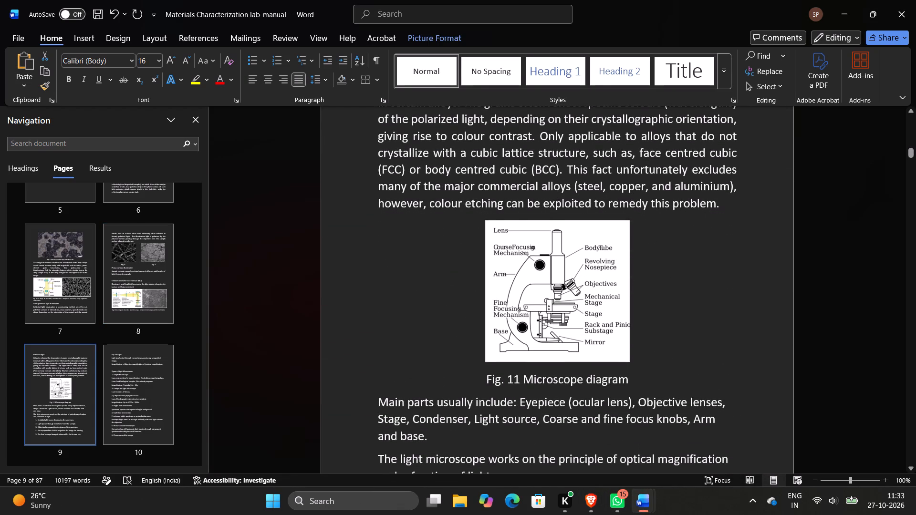
scroll(560, 311, "up", 2)
scroll(560, 311, "down", 11)
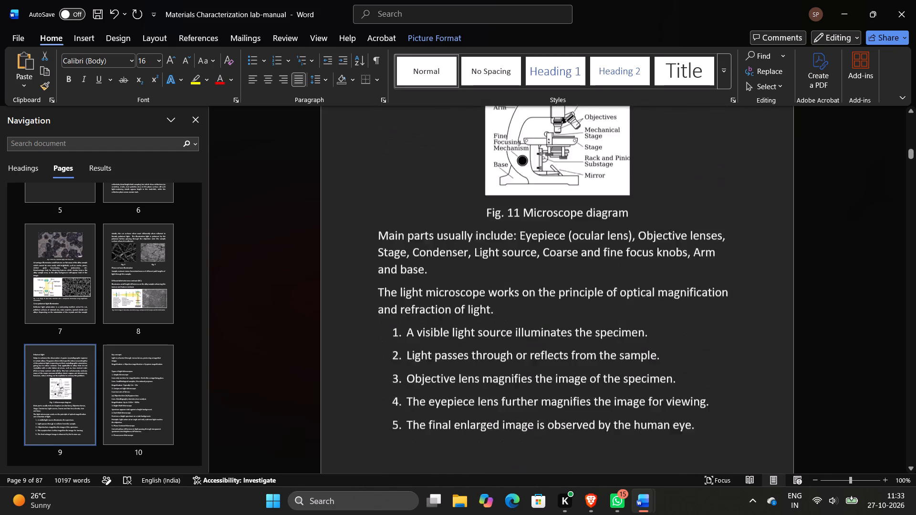
scroll(560, 311, "down", 20)
scroll(560, 311, "down", 19)
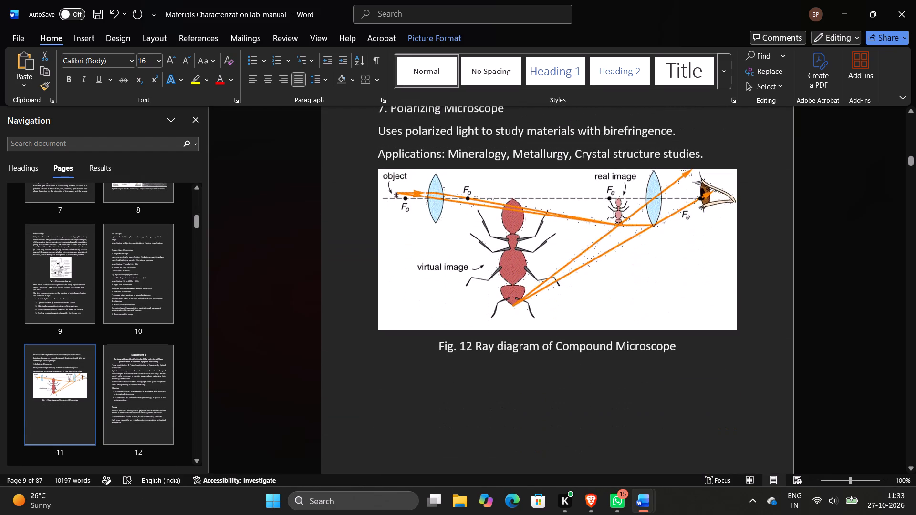
scroll(560, 311, "up", 3)
scroll(560, 311, "up", 20)
scroll(560, 311, "up", 20)
scroll(560, 311, "up", 4)
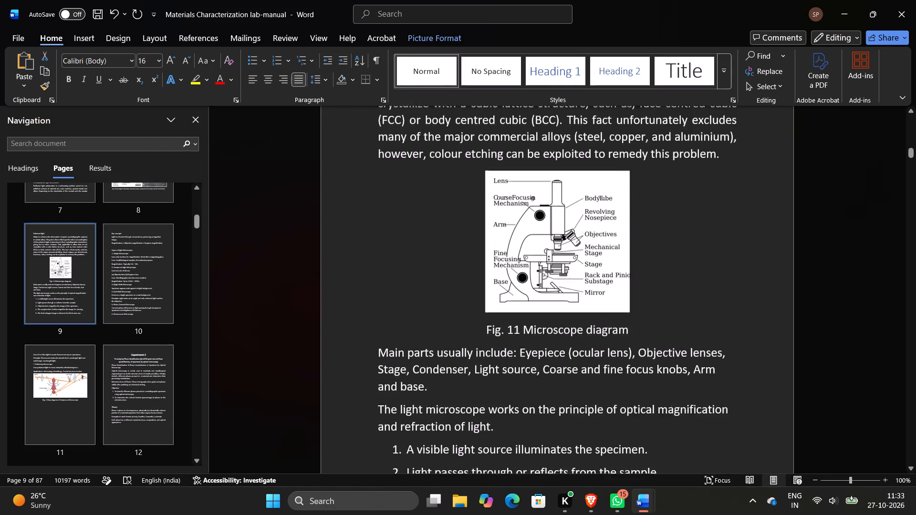
left_click(559, 278)
key("ctrl+c")
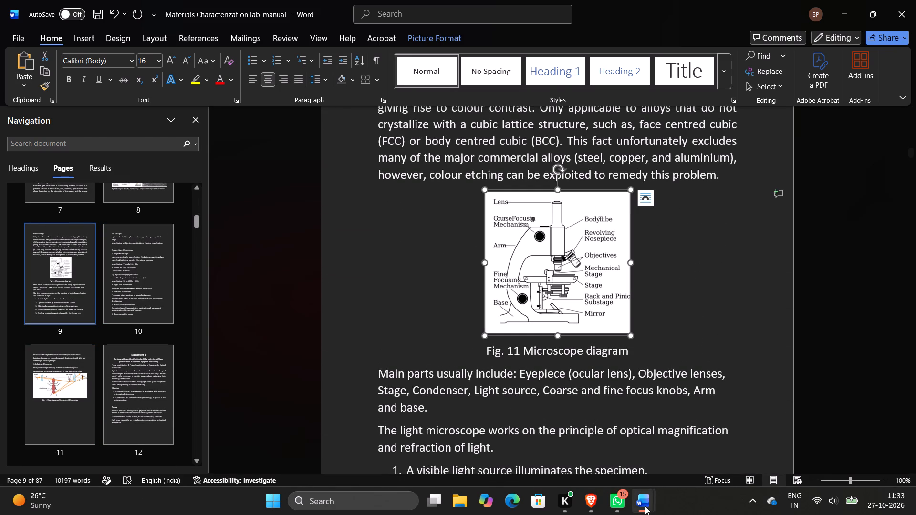
left_click(645, 506)
left_click(690, 442)
key("ctrl+v")
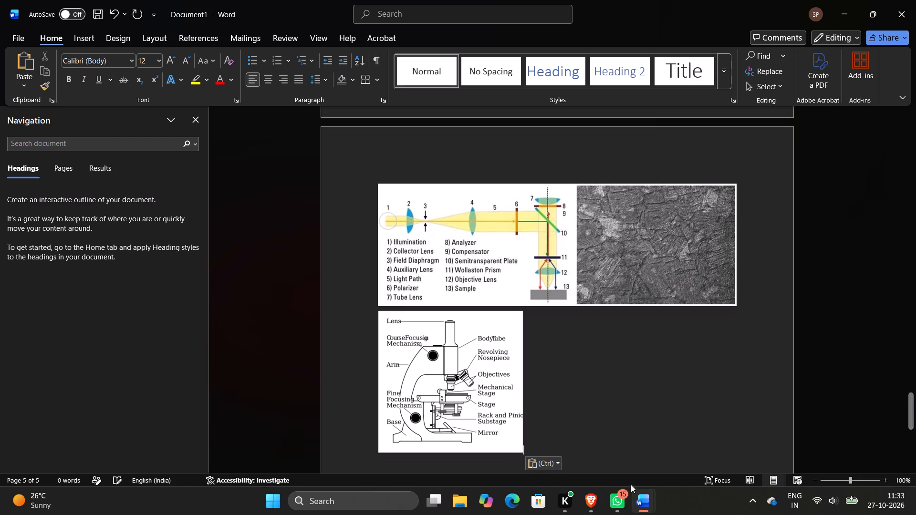
Copy the Fig. 12 Ray diagram of Compound Microscope from page 11 of the lab manual into the new document, below the microscope diagram.
left_click(647, 505)
left_click(580, 465)
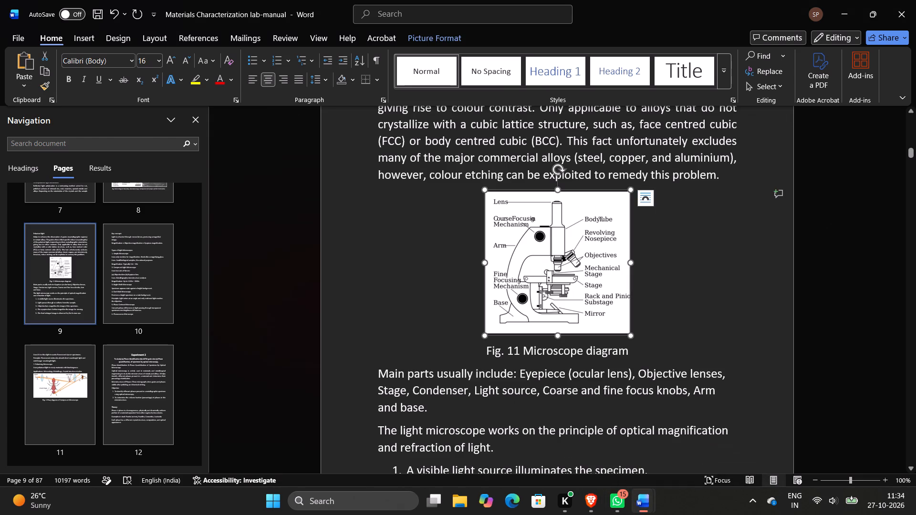
scroll(451, 363, "down", 20)
scroll(451, 363, "down", 20)
scroll(451, 363, "down", 4)
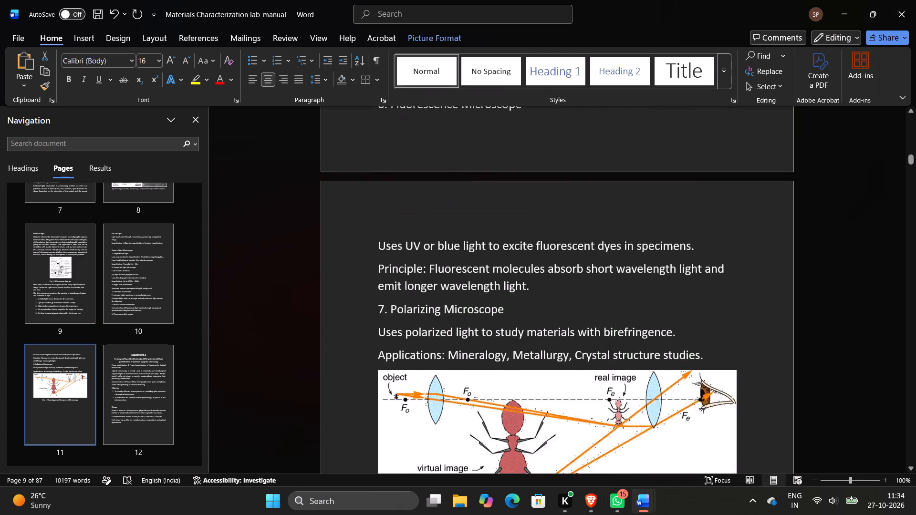
scroll(451, 363, "down", 2)
left_click(473, 337)
key("ctrl+c")
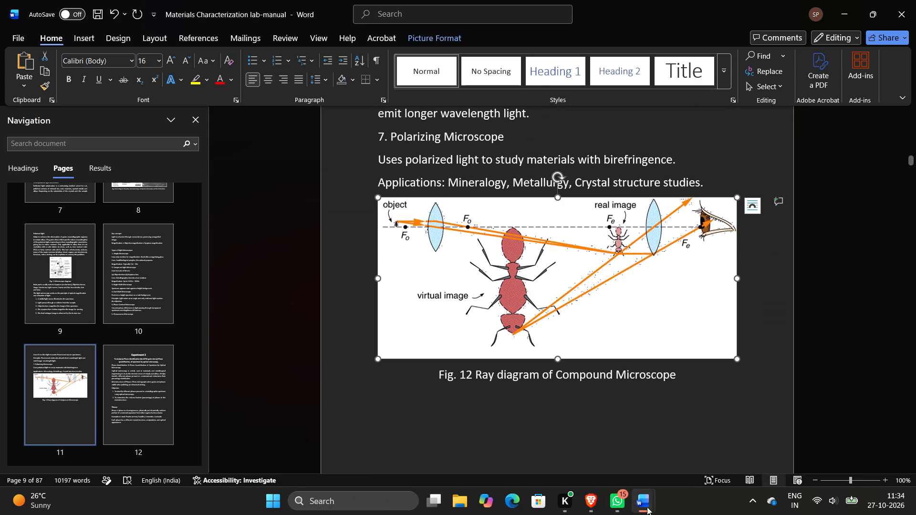
left_click(648, 509)
left_click(689, 442)
key("ctrl+v")
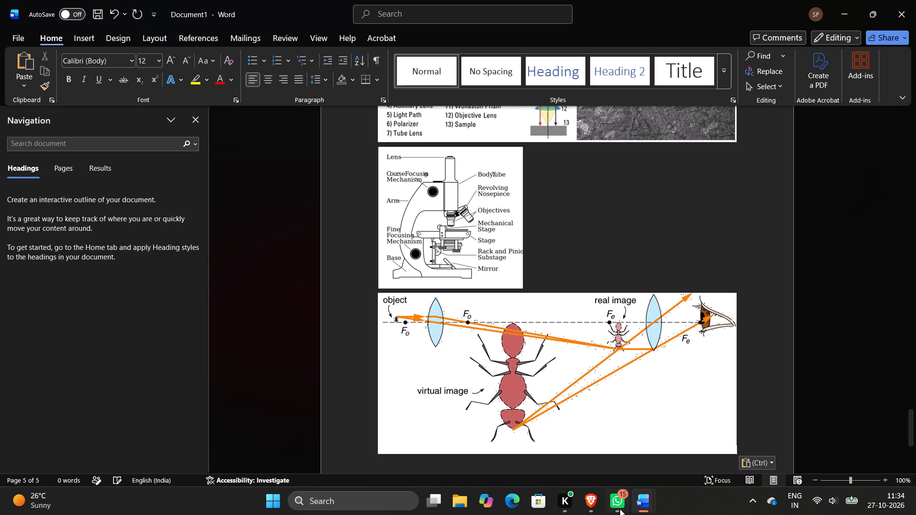
Copy the Fig. 1 Sample images of Phases in steel from page 13 of the lab manual into the new document, below the ray diagram.
left_click(638, 508)
left_click(583, 456)
scroll(455, 350, "down", 20)
scroll(455, 350, "down", 9)
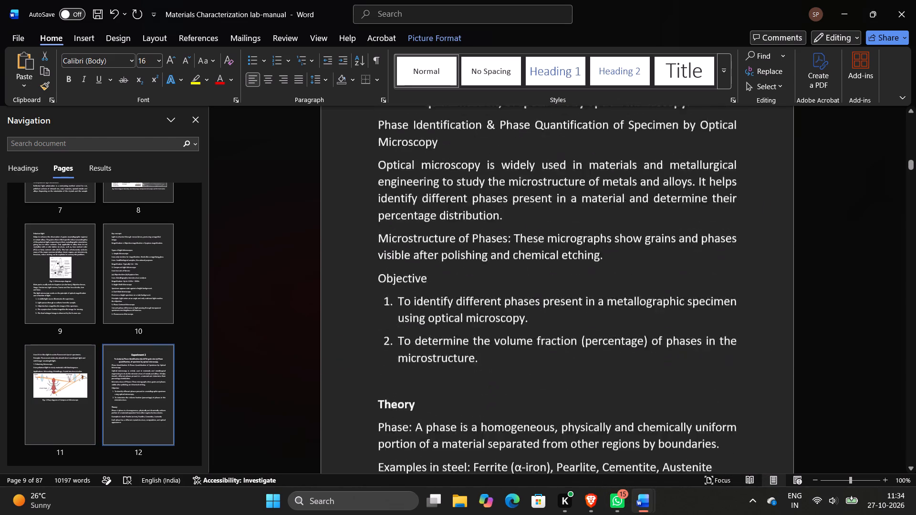
scroll(455, 350, "down", 20)
scroll(455, 350, "down", 1)
scroll(455, 350, "up", 5)
left_click(484, 299)
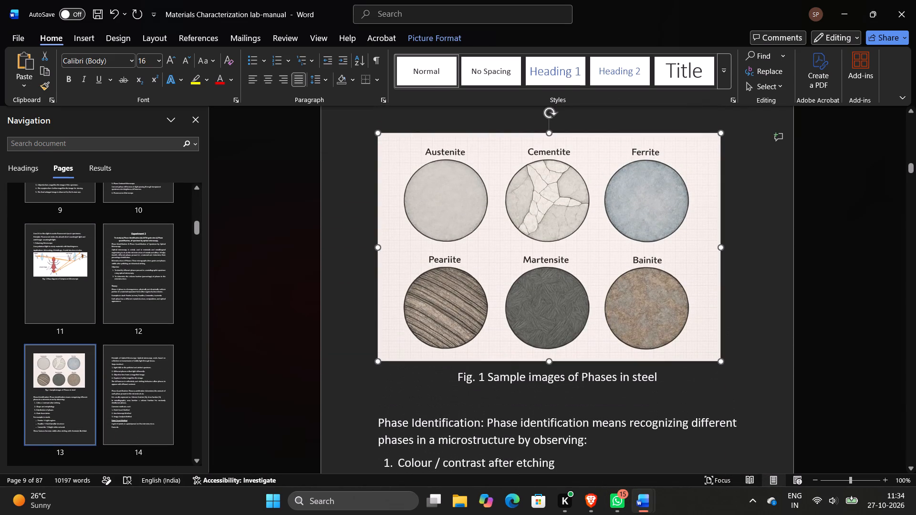
key("ctrl+c")
scroll(549, 342, "down", 15)
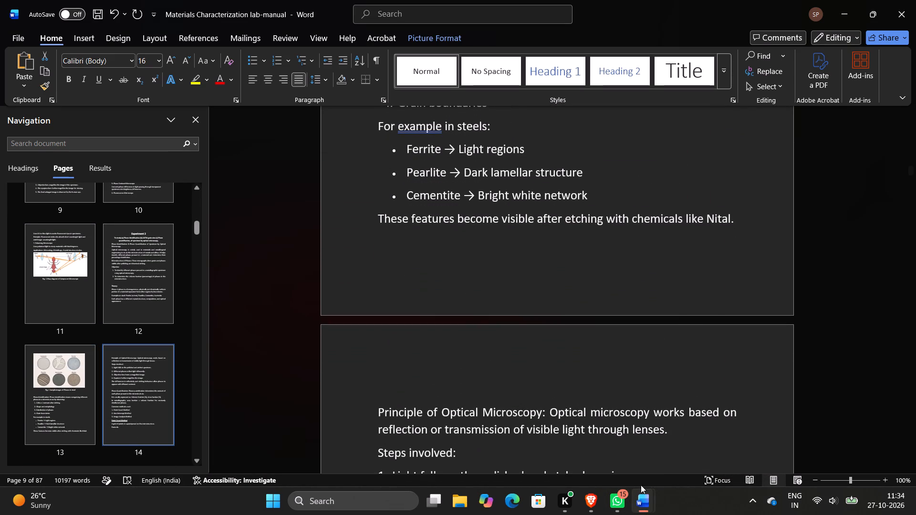
left_click(640, 495)
left_click(689, 443)
key("ctrl+v")
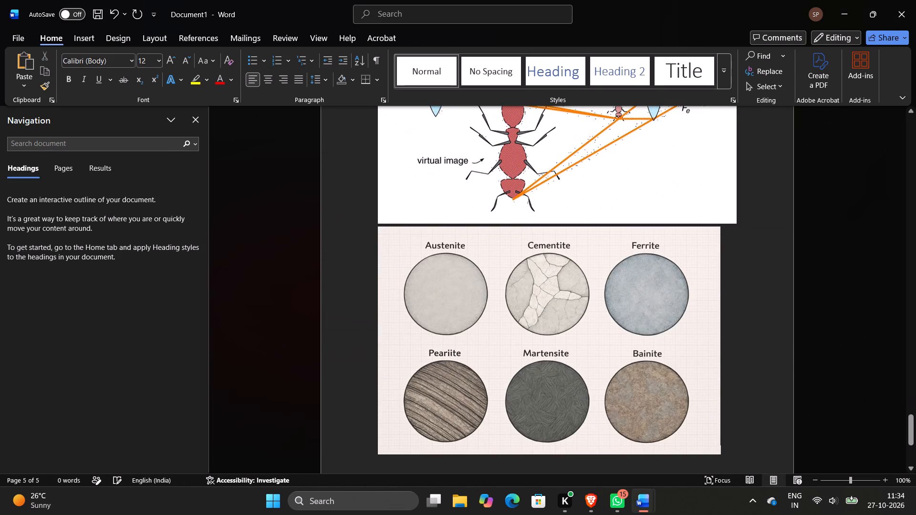
Shrink the first FTIR interior diagram on page 1 of the new document proportionally to about half the text width.
scroll(683, 365, "up", 2)
scroll(683, 365, "up", 20)
scroll(683, 365, "up", 17)
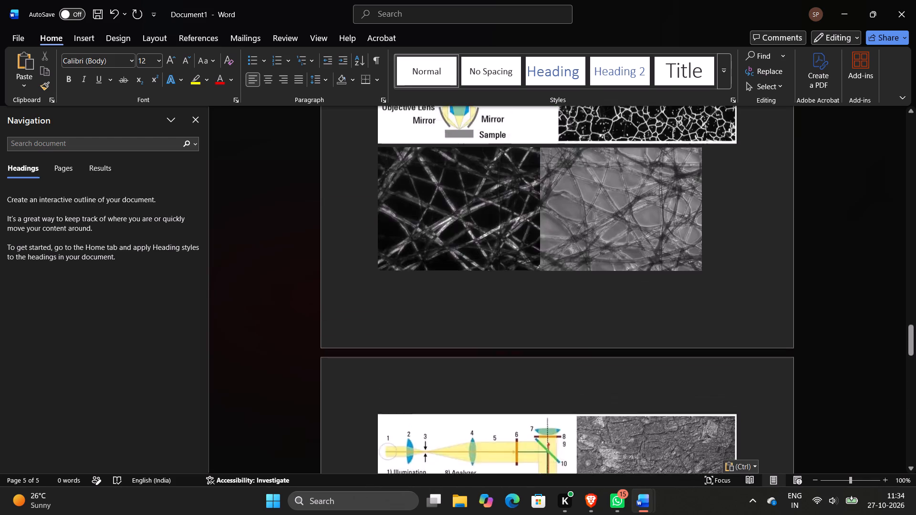
scroll(683, 365, "up", 10)
left_click(837, 316)
scroll(718, 337, "up", 20)
scroll(718, 337, "up", 8)
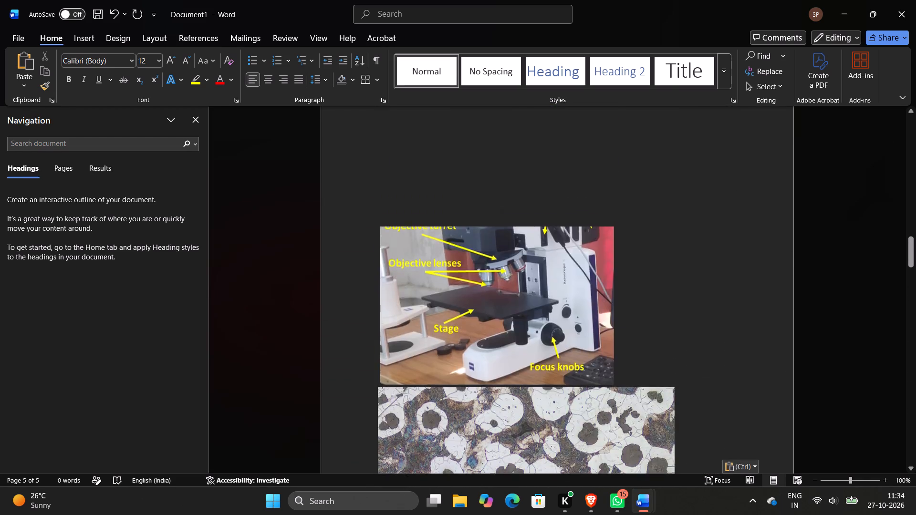
scroll(717, 338, "up", 20)
scroll(717, 338, "up", 20)
scroll(717, 338, "up", 17)
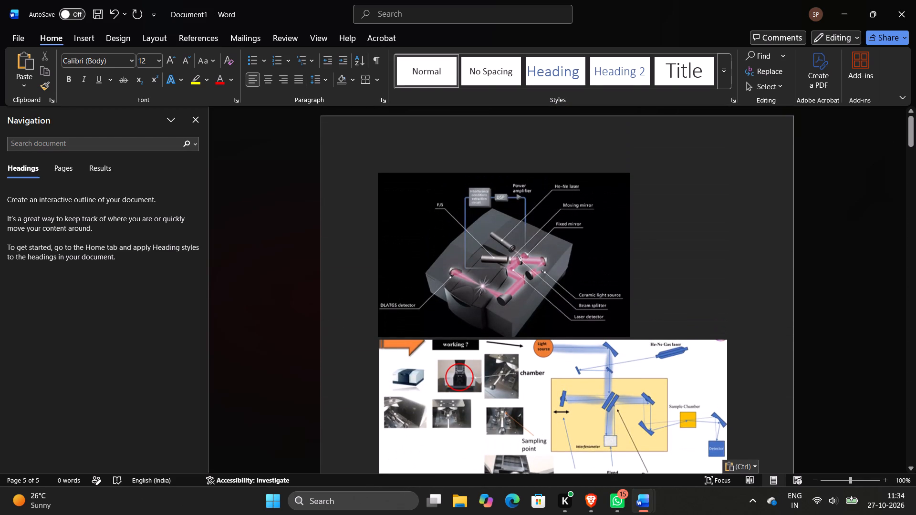
left_click(628, 255)
left_click_drag(629, 336, 548, 305)
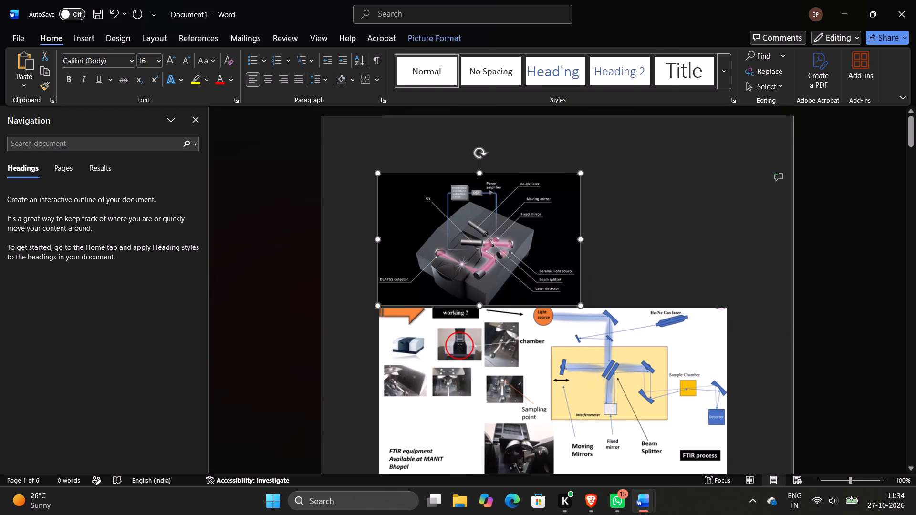
left_click_drag(548, 305, 512, 293)
Move the spectrometer photo from below the FTIR process figure to beside the FTIR interior diagram at the top of page 1.
scroll(579, 307, "down", 6)
left_click(490, 353)
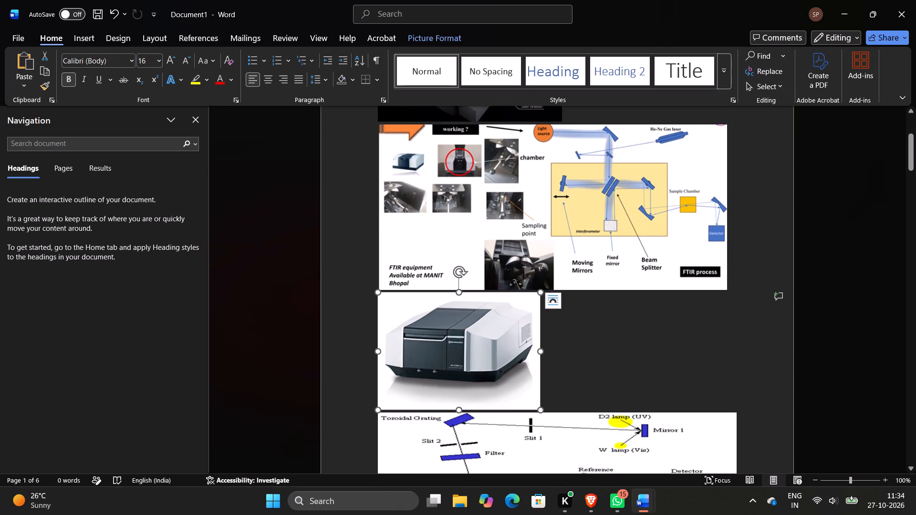
left_click_drag(483, 360, 602, 108)
scroll(630, 269, "up", 6)
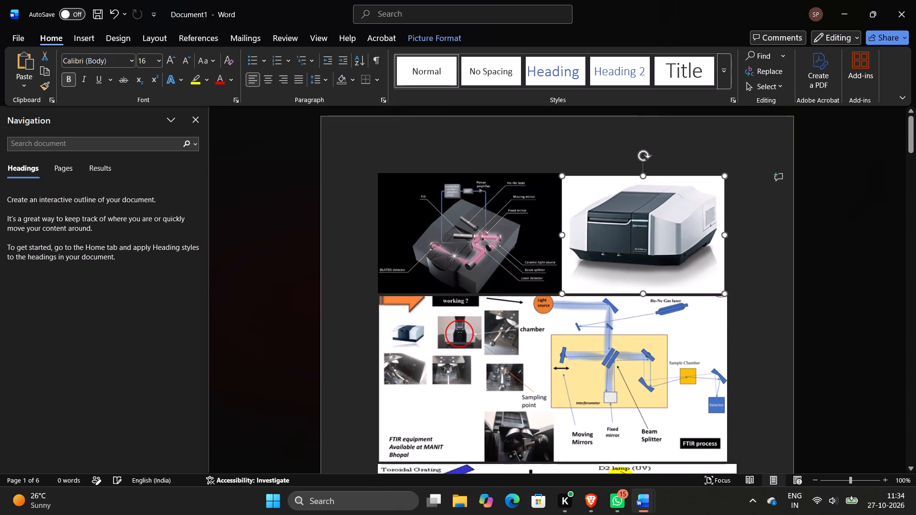
scroll(630, 270, "up", 2)
scroll(635, 296, "down", 3)
scroll(635, 297, "up", 4)
left_click(862, 303)
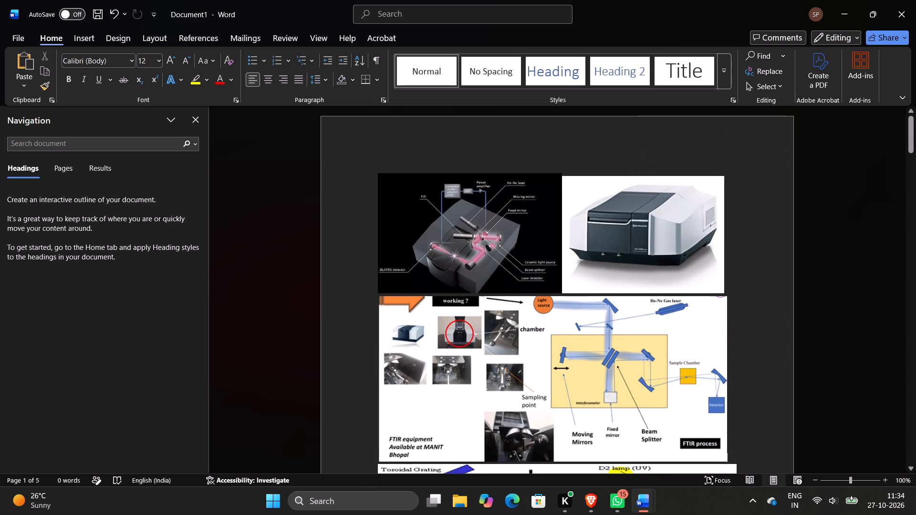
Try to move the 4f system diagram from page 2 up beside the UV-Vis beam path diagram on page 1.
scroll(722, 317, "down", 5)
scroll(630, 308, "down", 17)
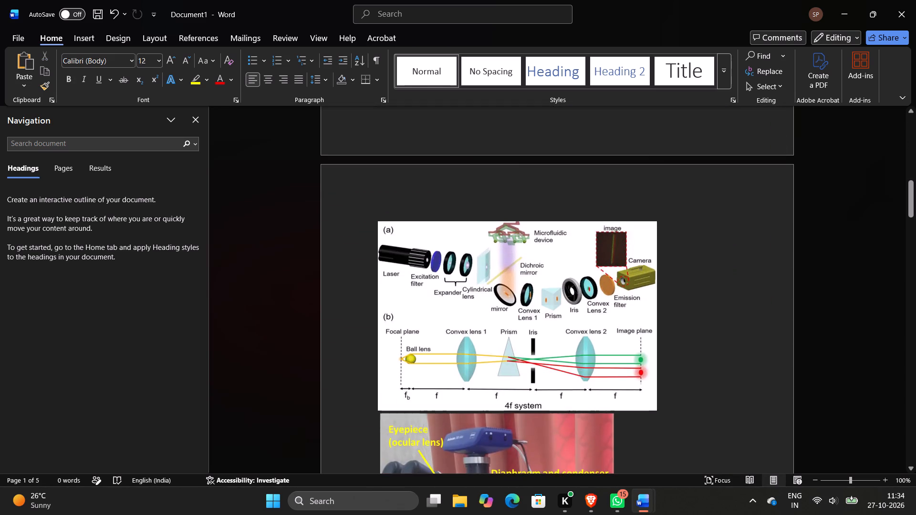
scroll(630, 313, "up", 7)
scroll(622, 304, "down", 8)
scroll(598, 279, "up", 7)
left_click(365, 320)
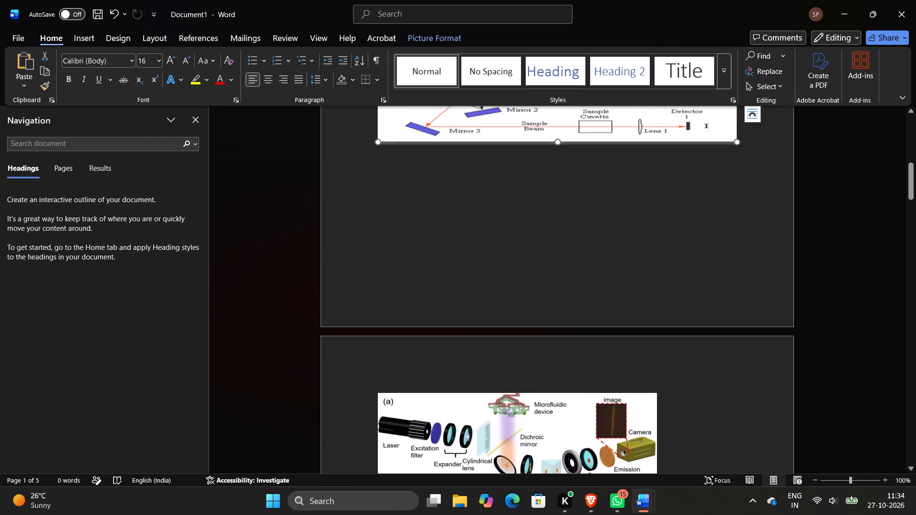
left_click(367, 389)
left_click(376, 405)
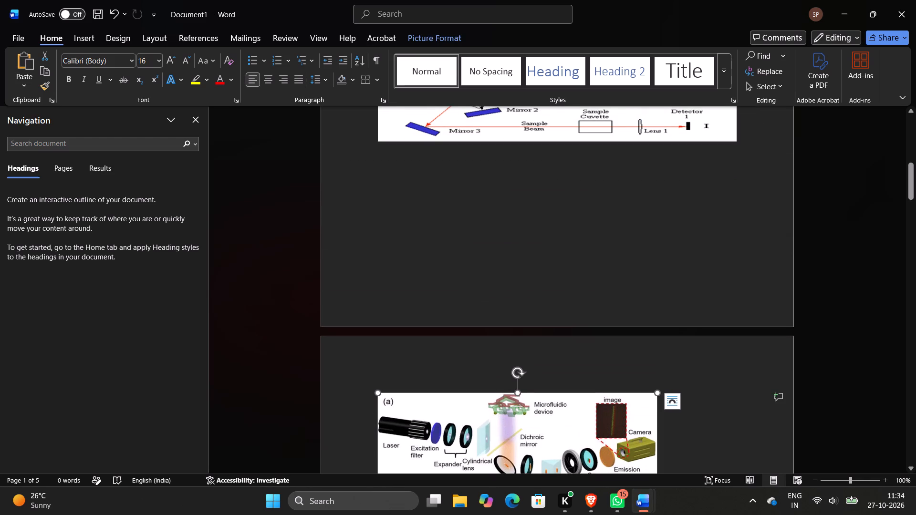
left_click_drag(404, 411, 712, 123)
Shrink the UV-Vis beam path diagram on page 1 proportionally to about 60% of the text width.
left_click(548, 153)
scroll(555, 170, "up", 4)
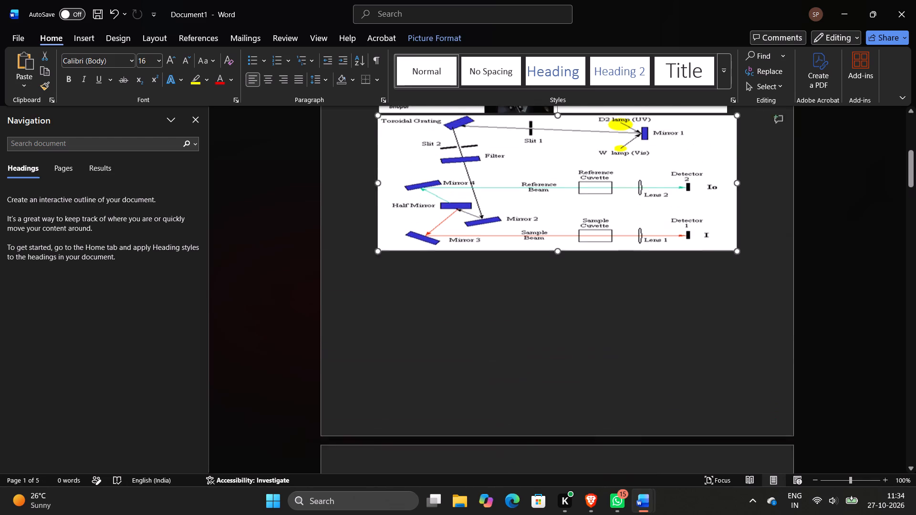
left_click_drag(738, 274, 703, 264)
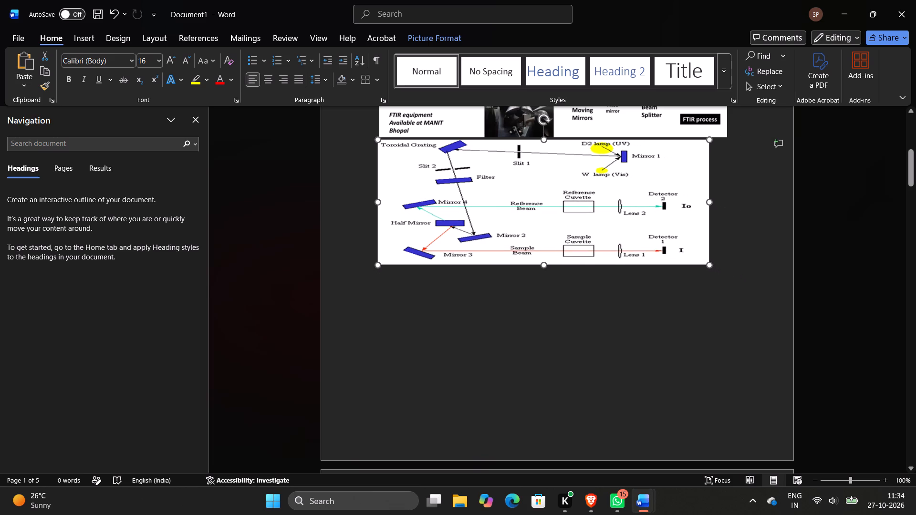
left_click_drag(708, 266, 630, 232)
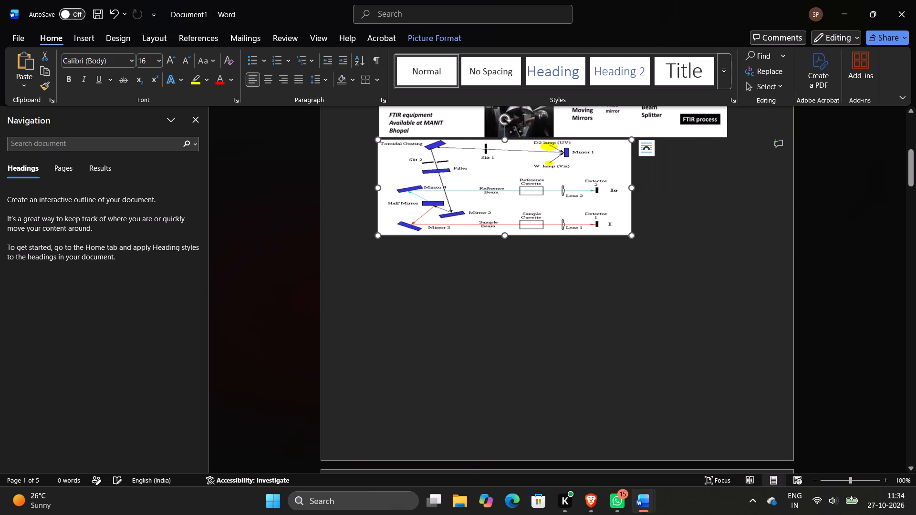
left_click_drag(633, 237, 593, 214)
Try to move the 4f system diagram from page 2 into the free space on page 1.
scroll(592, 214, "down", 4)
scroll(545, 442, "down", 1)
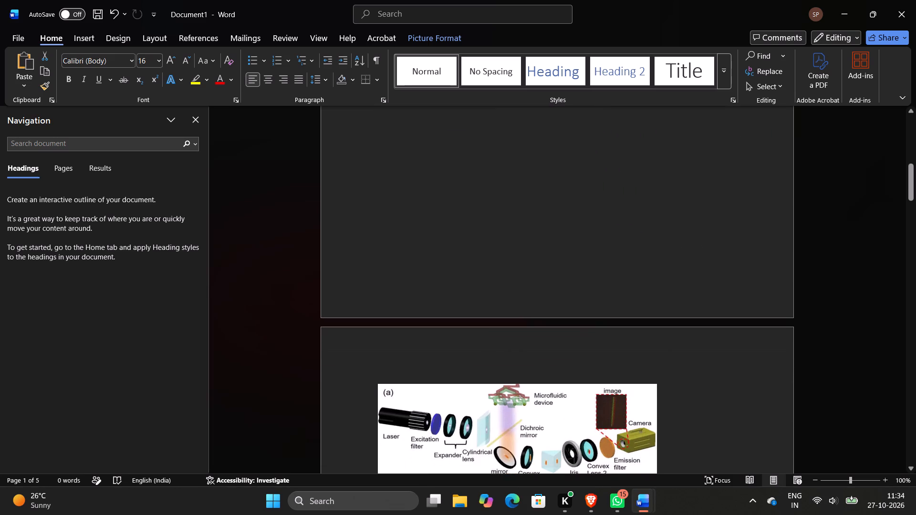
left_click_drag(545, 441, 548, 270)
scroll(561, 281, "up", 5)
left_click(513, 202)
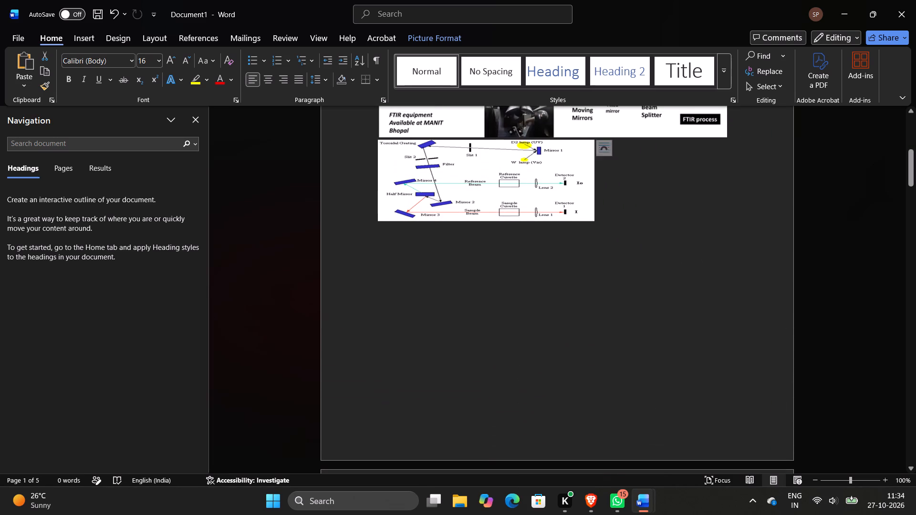
Cut the 4f system diagram from page 2 and paste it directly after the UV-Vis beam path diagram on page 1.
scroll(569, 251, "down", 10)
left_click(531, 299)
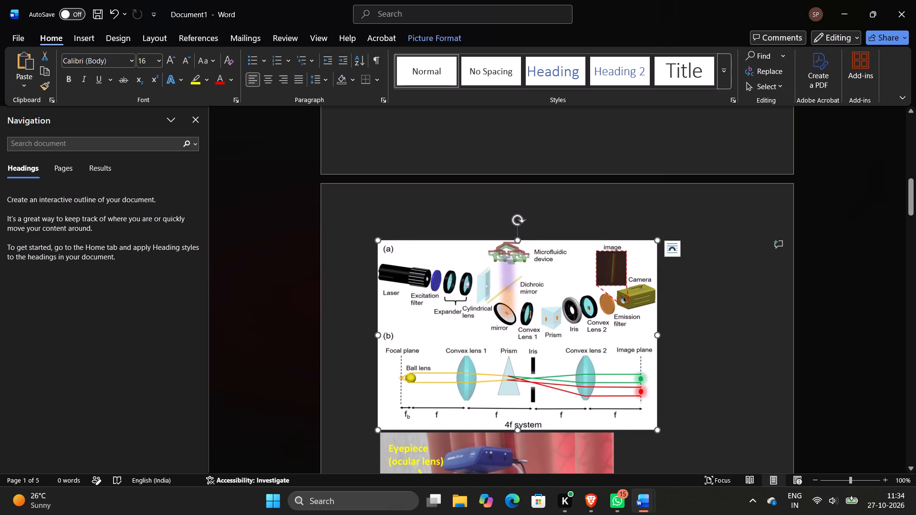
key("ctrl+x")
scroll(493, 257, "up", 6)
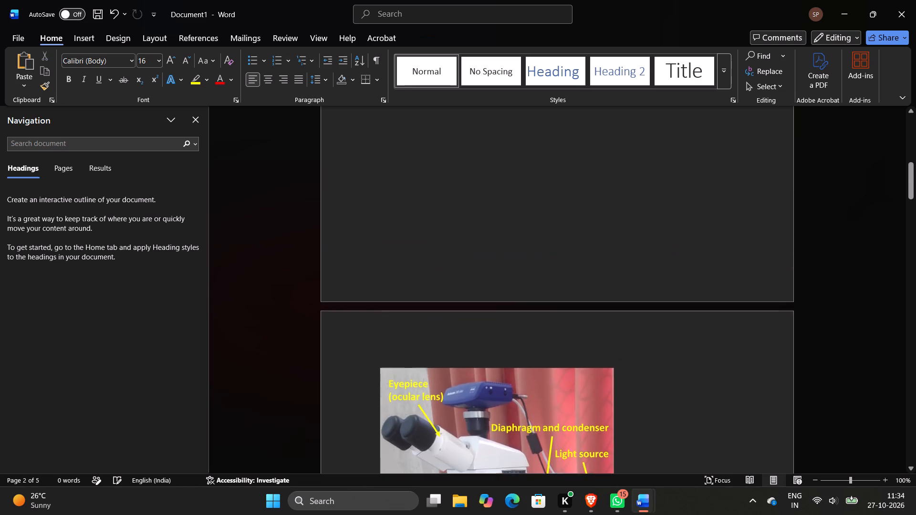
left_click(702, 152)
scroll(661, 169, "up", 3)
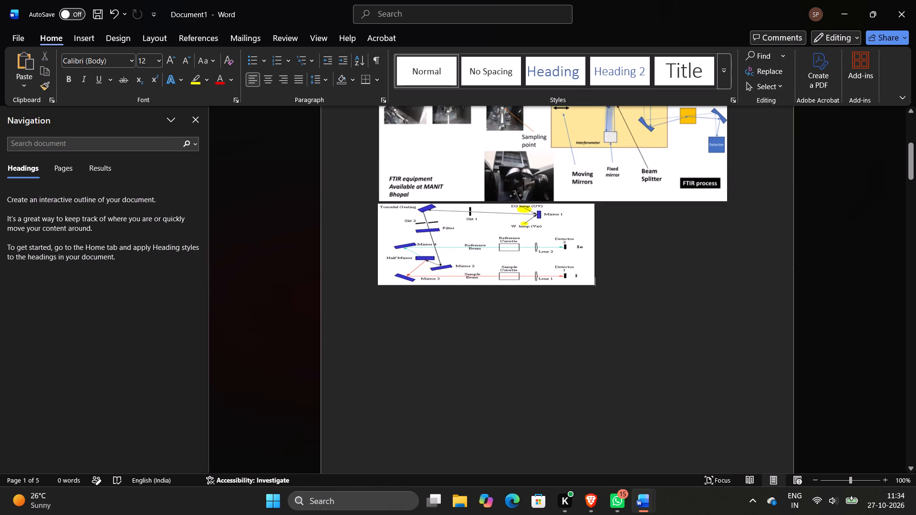
key("ctrl+v")
Shrink the pasted 4f system diagram proportionally to about 60% of the text width so it fits on page 1.
scroll(631, 265, "up", 20)
scroll(631, 265, "up", 4)
scroll(633, 267, "down", 8)
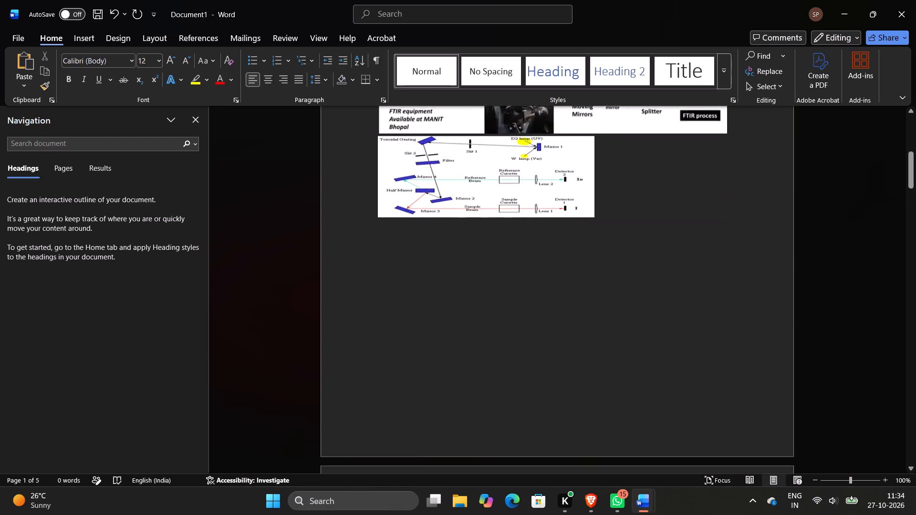
scroll(633, 268, "down", 13)
left_click(601, 207)
left_click_drag(658, 261, 652, 260)
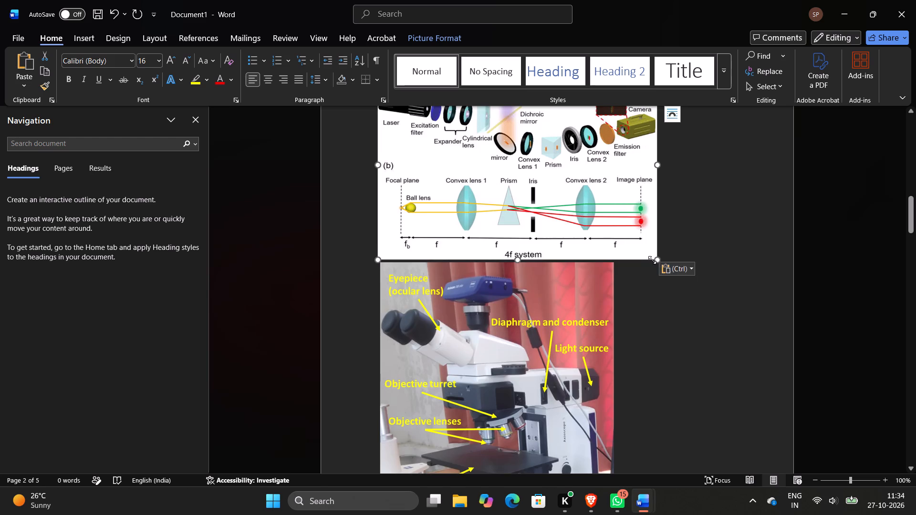
left_click_drag(652, 260, 588, 220)
Enlarge the UV-Vis beam path diagram to about 80% of the text width, keeping the 4f system diagram below it on page 1.
scroll(588, 221, "up", 4)
left_click(585, 206)
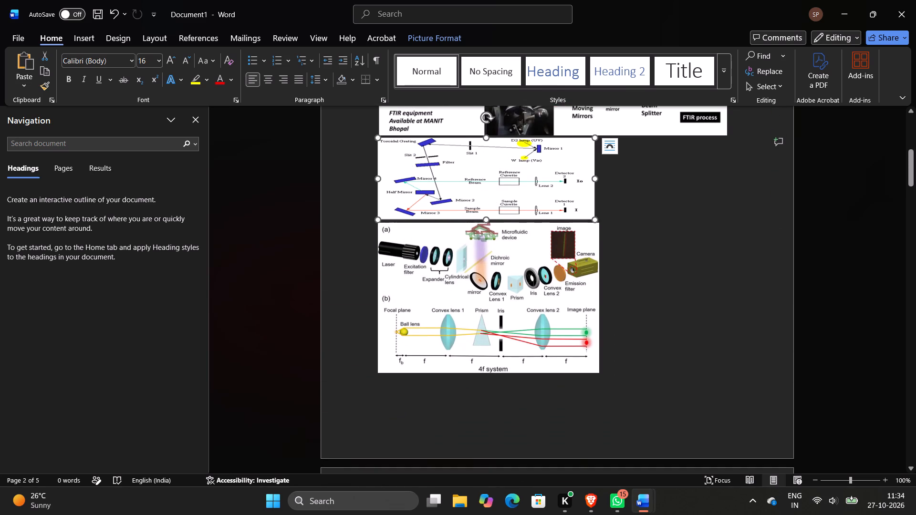
left_click_drag(595, 219, 657, 249)
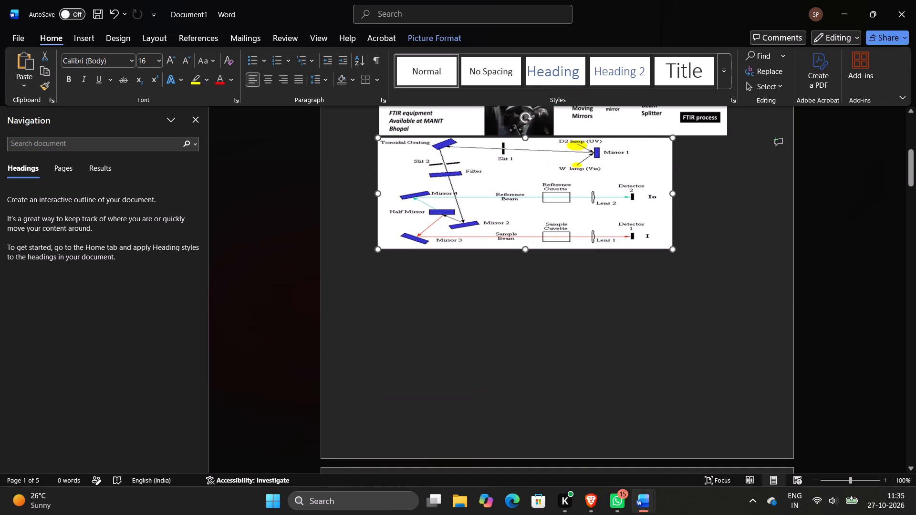
left_click_drag(657, 249, 640, 248)
left_click(525, 301)
left_click(863, 288)
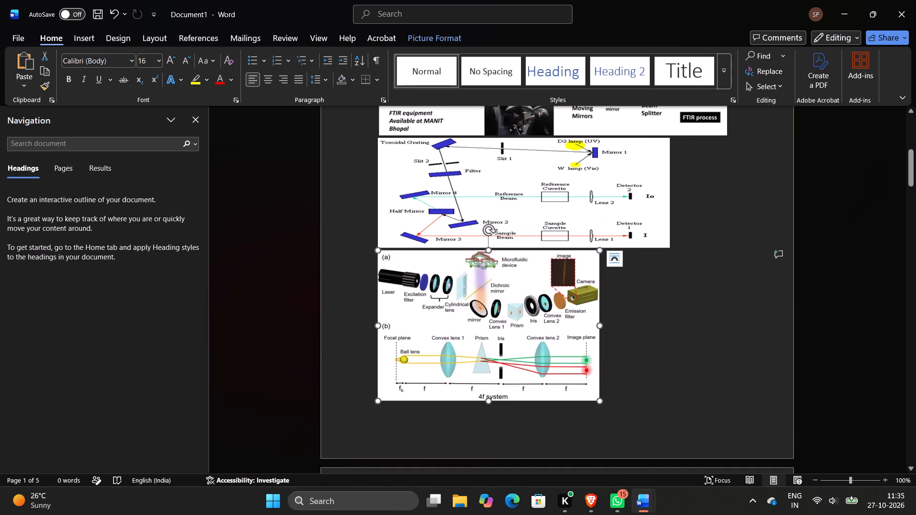
Shrink the labelled optical microscope photo on page 2 proportionally to about 55% of the text width.
scroll(863, 288, "down", 20)
scroll(863, 288, "down", 3)
scroll(791, 288, "up", 6)
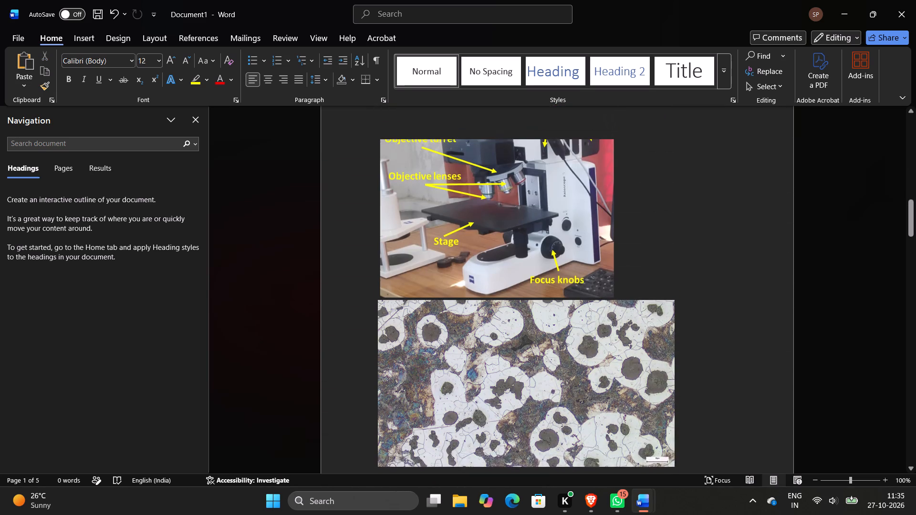
left_click(467, 266)
left_click_drag(618, 317, 618, 317)
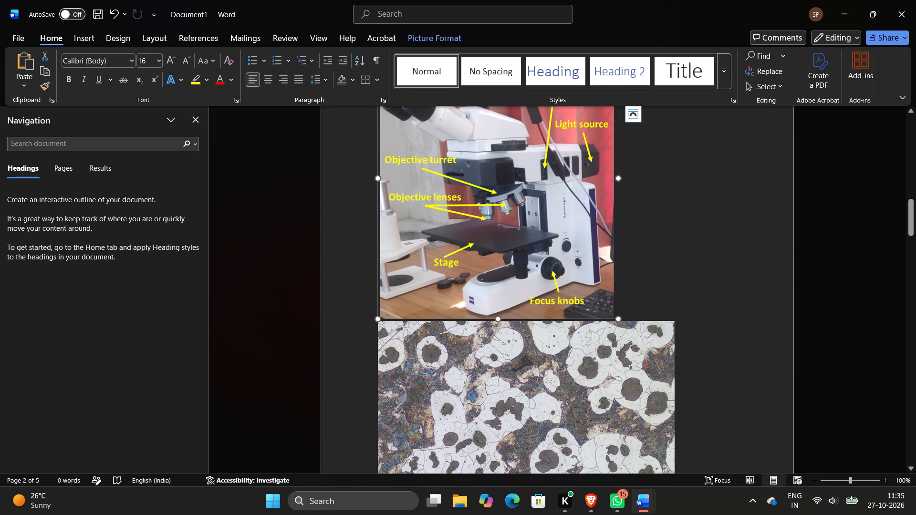
left_click_drag(618, 317, 537, 262)
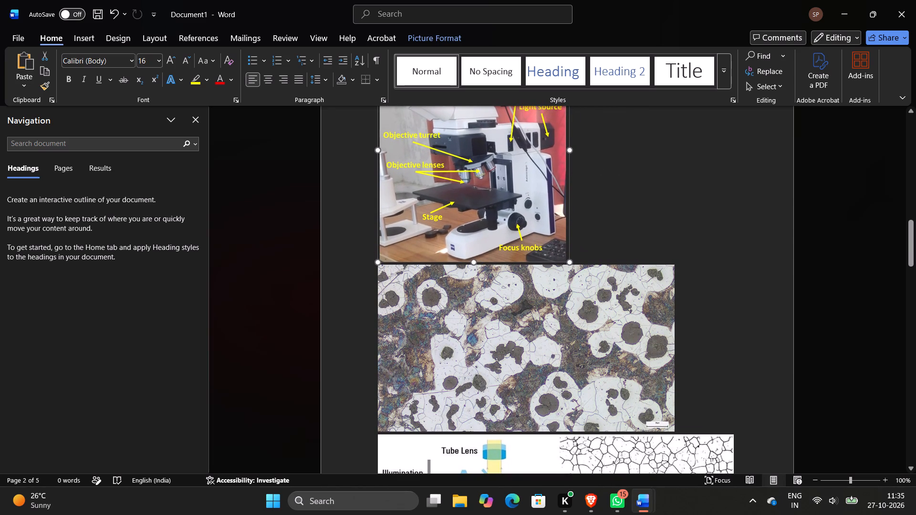
left_click_drag(537, 262, 552, 271)
scroll(552, 271, "up", 5)
Shrink the micrograph below the microscope photo proportionally to about 57% of the text width.
scroll(552, 271, "down", 6)
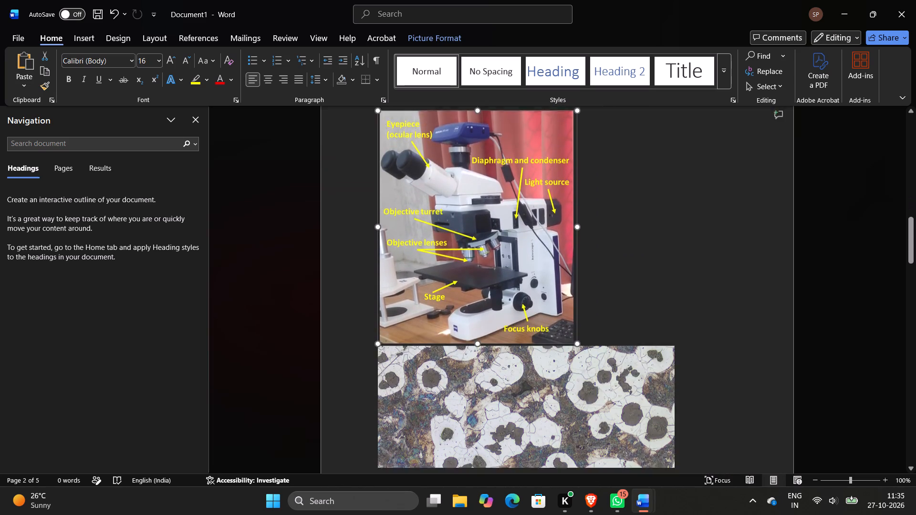
scroll(552, 271, "down", 9)
scroll(552, 271, "up", 5)
left_click(552, 271)
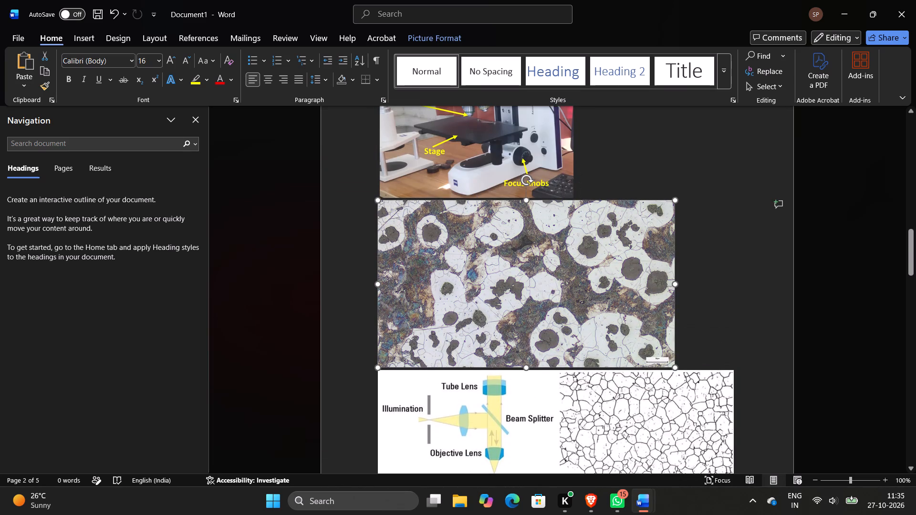
left_click_drag(674, 366, 552, 321)
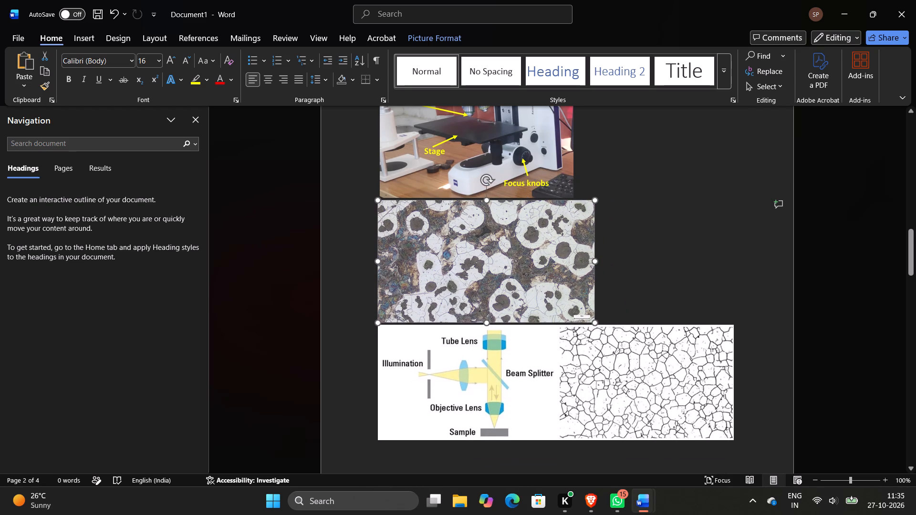
left_click_drag(552, 321, 535, 315)
scroll(595, 291, "up", 4)
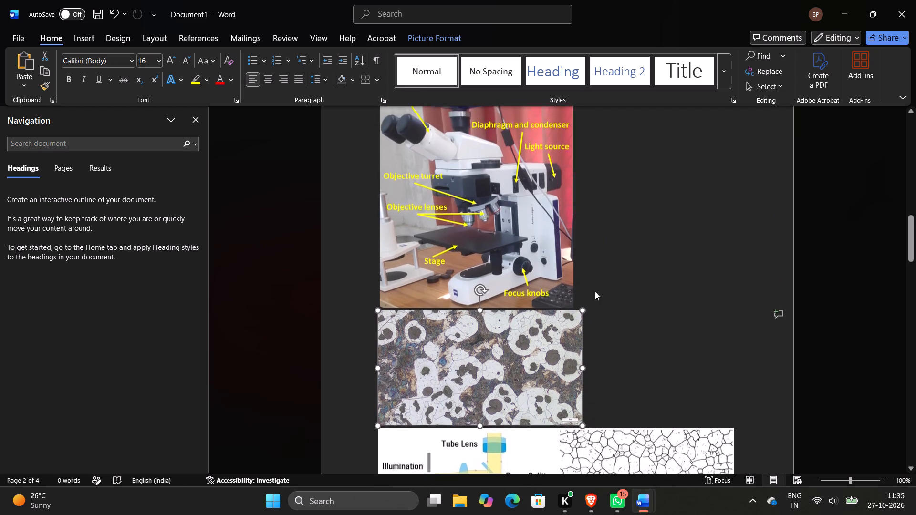
scroll(595, 291, "down", 2)
scroll(595, 291, "up", 5)
scroll(595, 291, "down", 14)
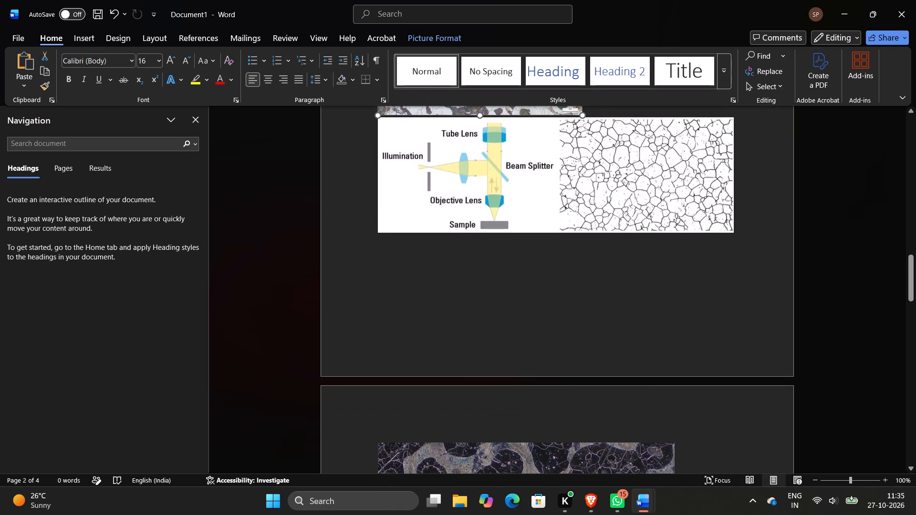
Shrink the dark micrograph at the start of page 3 proportionally to about 55% of the text width.
scroll(577, 223, "down", 11)
left_click(577, 224)
left_click_drag(676, 295, 563, 253)
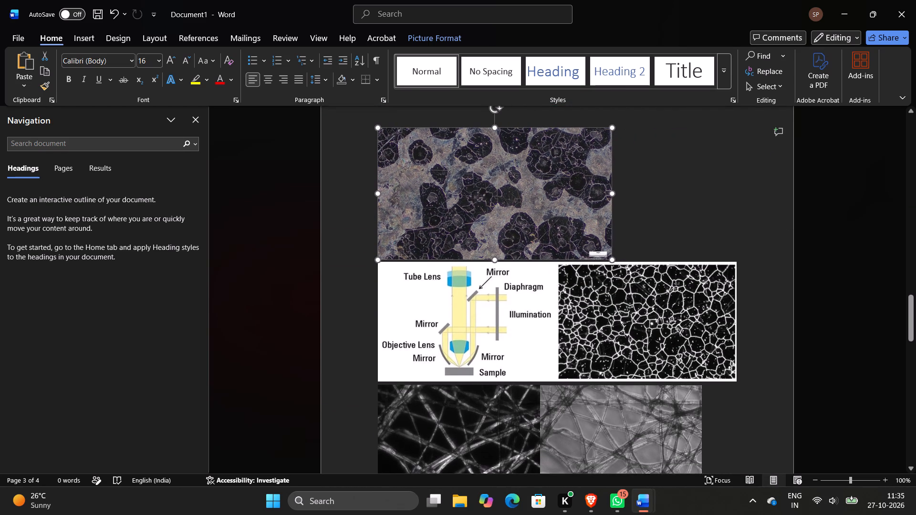
left_click_drag(563, 253, 527, 238)
Move the dark micrograph beside the microscope photo on page 2, shrinking it to about 43% of the text width.
scroll(527, 238, "up", 5)
left_click_drag(509, 304, 590, 200)
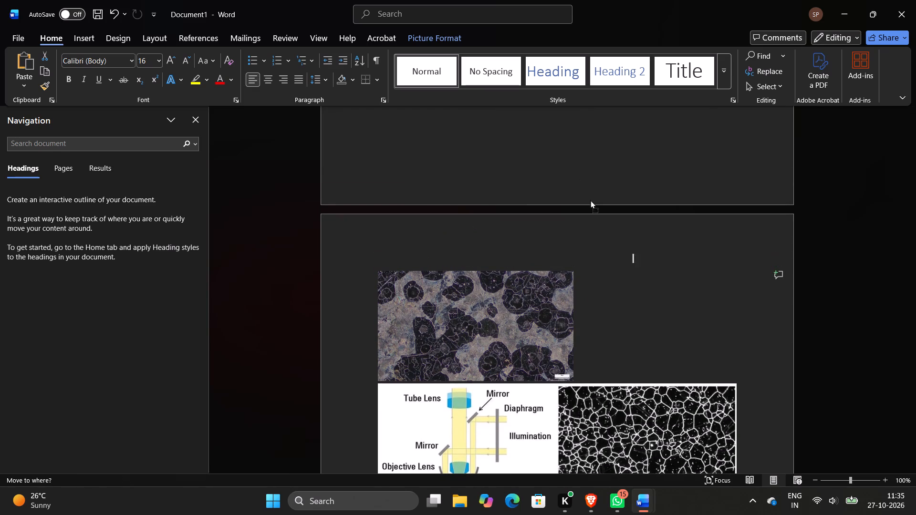
left_click_drag(590, 200, 641, 91)
scroll(615, 169, "up", 3)
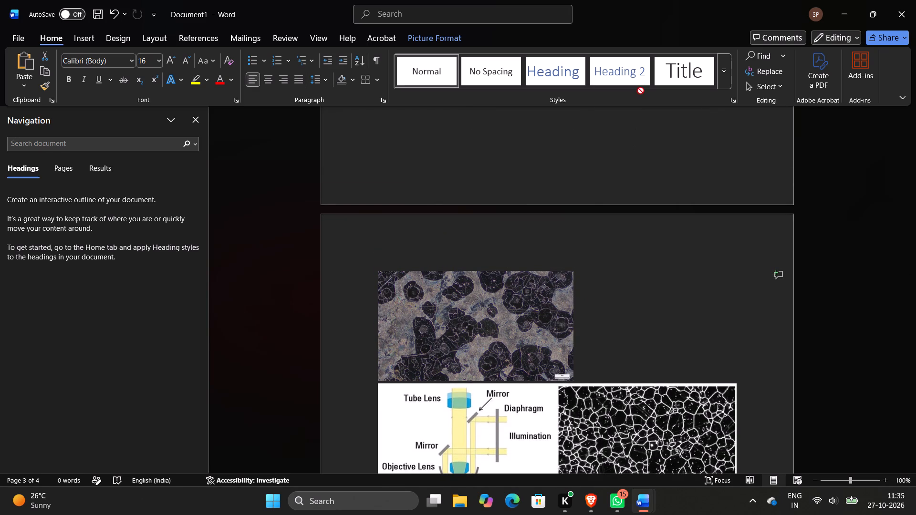
left_click_drag(641, 91, 668, 107)
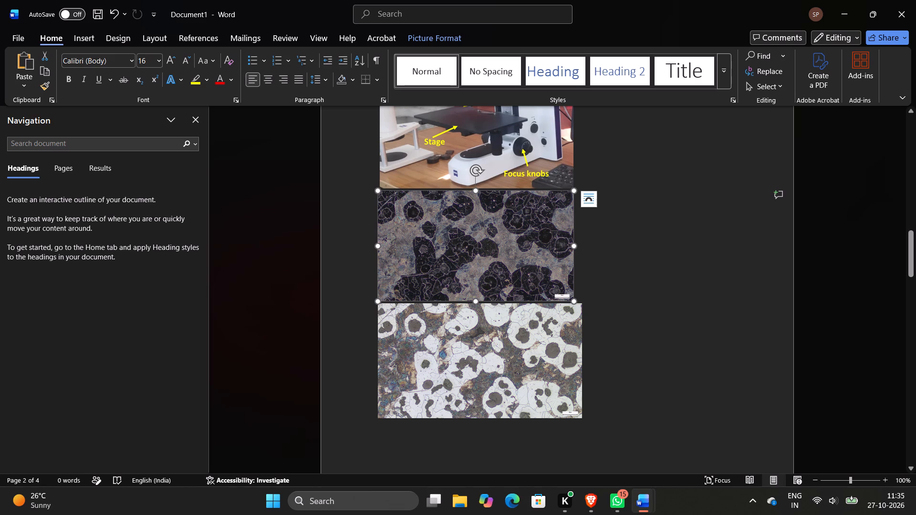
left_click_drag(572, 299, 520, 277)
Move the dark fibre micrograph from page 3 to page 2, directly after the light micrograph.
left_click(538, 277)
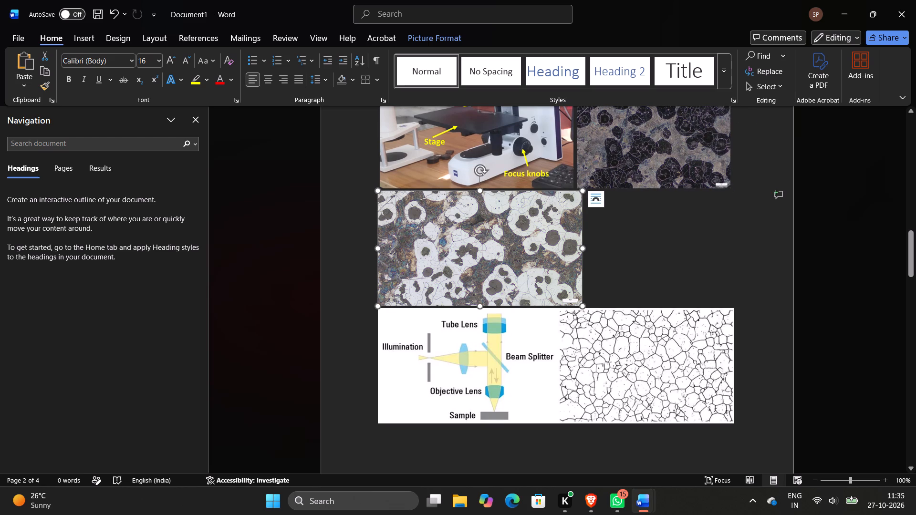
scroll(575, 296, "down", 13)
left_click(618, 299)
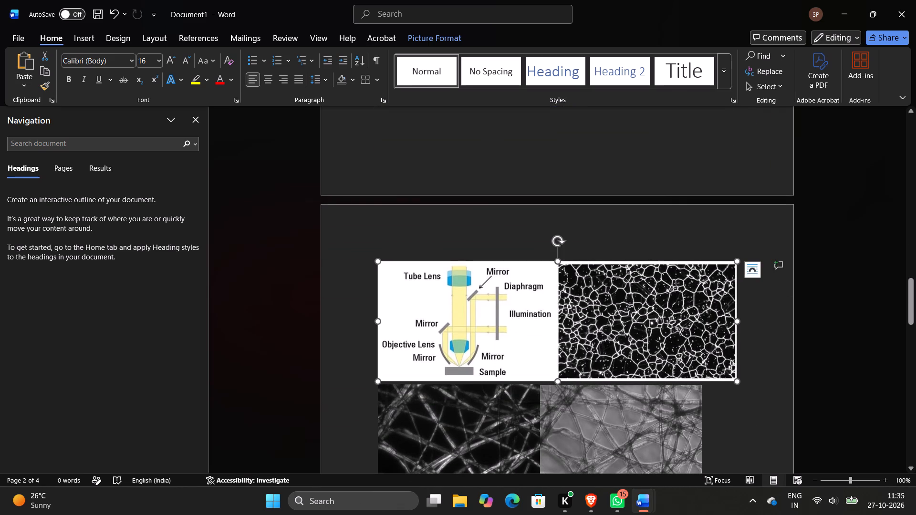
scroll(618, 300, "up", 10)
scroll(618, 300, "down", 16)
left_click(456, 282)
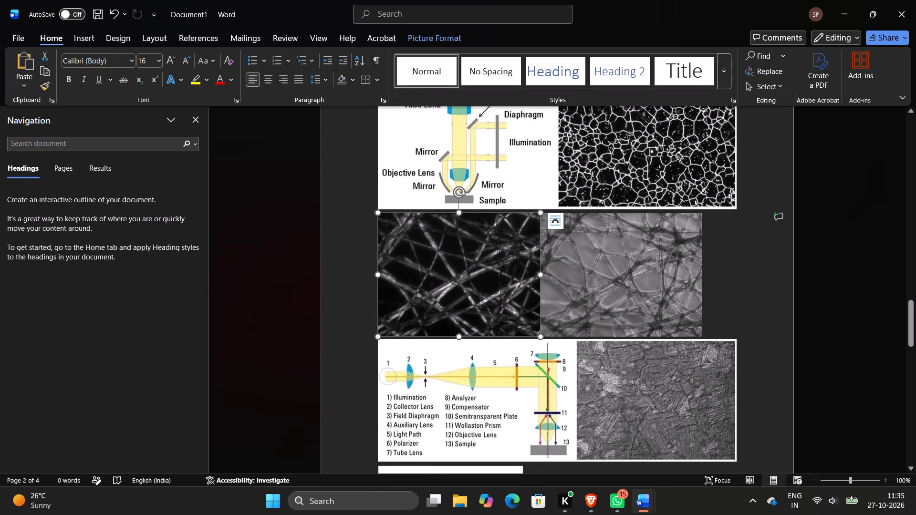
scroll(456, 282, "up", 4)
left_click_drag(468, 353, 590, 177)
scroll(590, 177, "up", 5)
left_click_drag(590, 177, 616, 108)
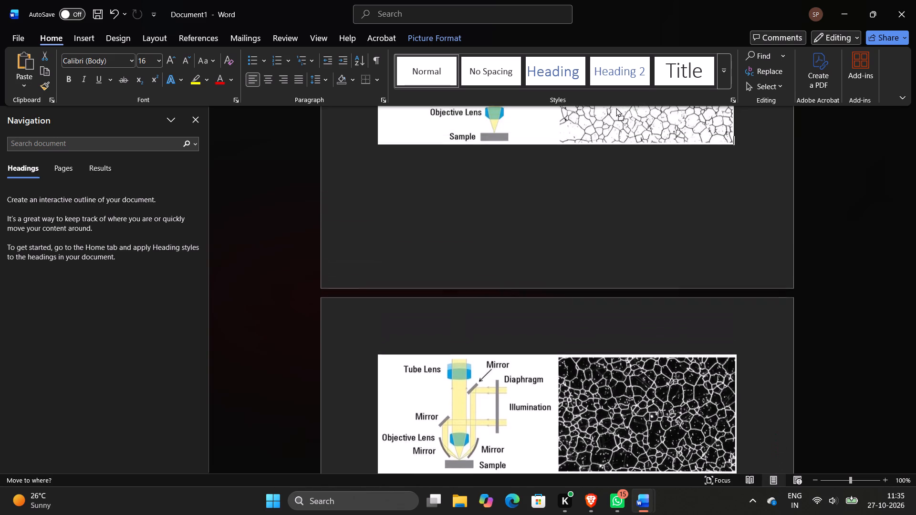
left_click_drag(616, 108, 610, 126)
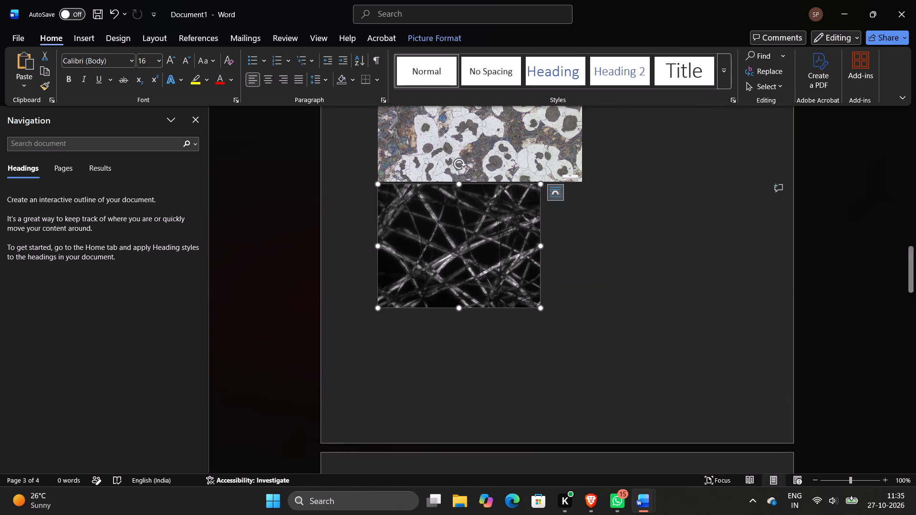
Shrink the light micrograph on page 2 to about 52% of the text width so the fibre micrograph sits beside it.
left_click(570, 167)
left_click_drag(584, 180, 554, 172)
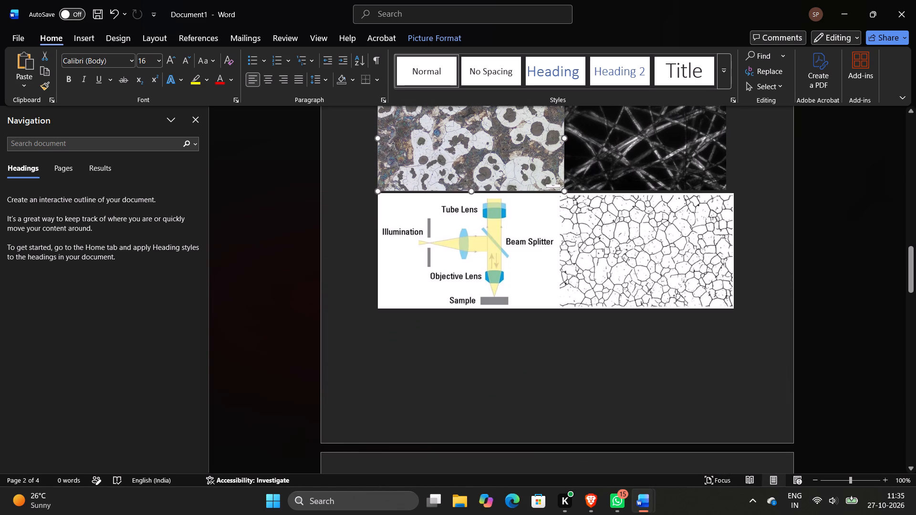
left_click_drag(554, 172, 559, 172)
left_click(825, 231)
Review the figure layout on pages 2 to 4 for empty space that other figures could fill.
scroll(825, 233, "up", 15)
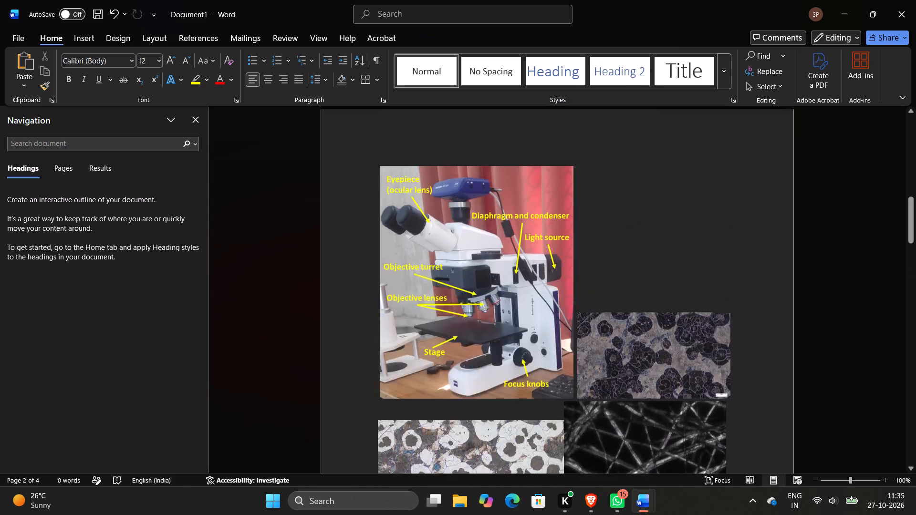
scroll(826, 233, "up", 20)
scroll(826, 233, "up", 12)
scroll(826, 233, "down", 20)
scroll(826, 233, "down", 6)
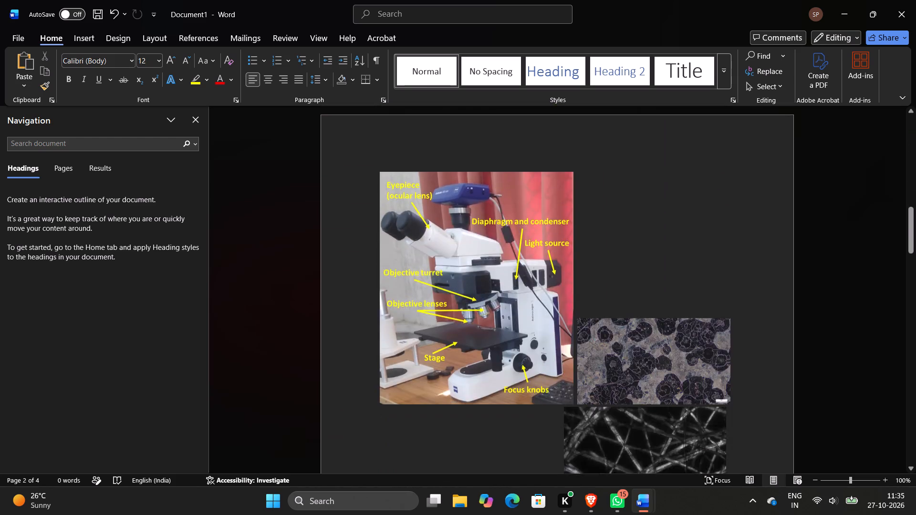
scroll(826, 233, "down", 20)
scroll(826, 233, "down", 13)
scroll(825, 233, "down", 8)
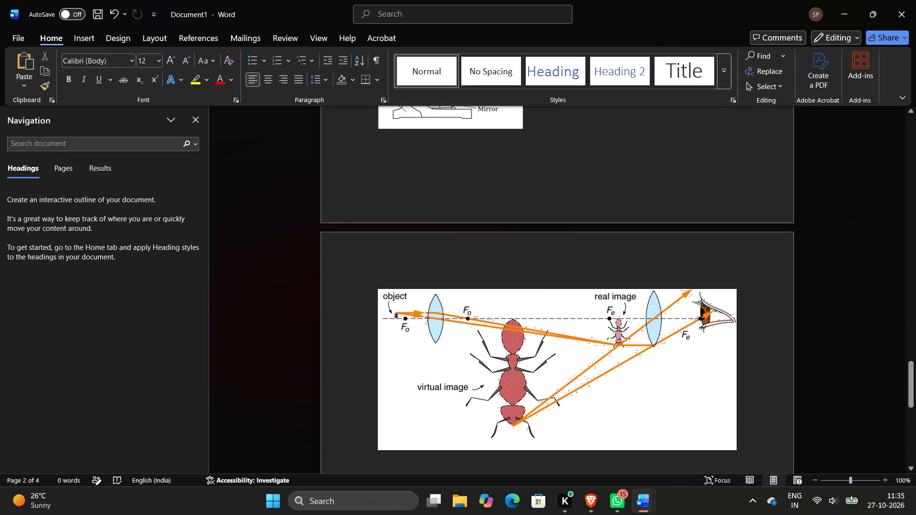
scroll(825, 233, "down", 6)
scroll(804, 257, "up", 20)
scroll(804, 257, "up", 5)
scroll(787, 255, "down", 3)
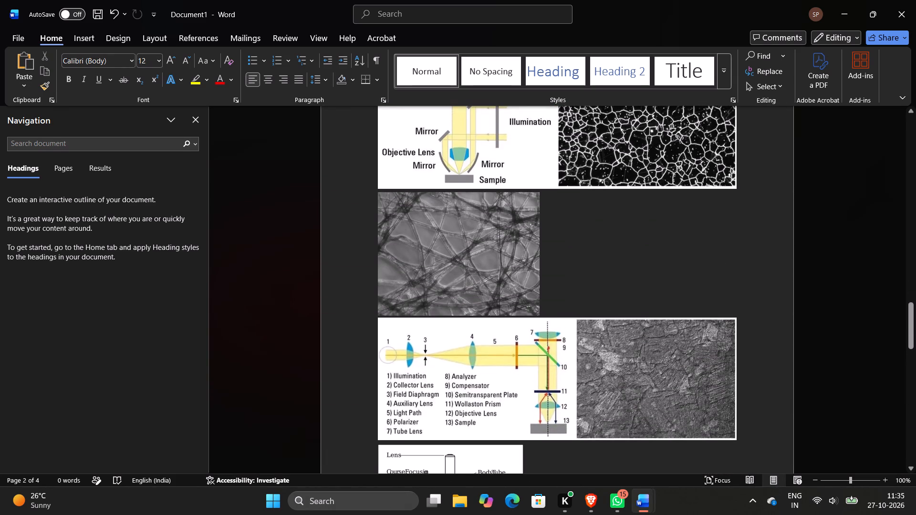
scroll(522, 227, "down", 4)
scroll(507, 218, "up", 3)
scroll(473, 343, "down", 5)
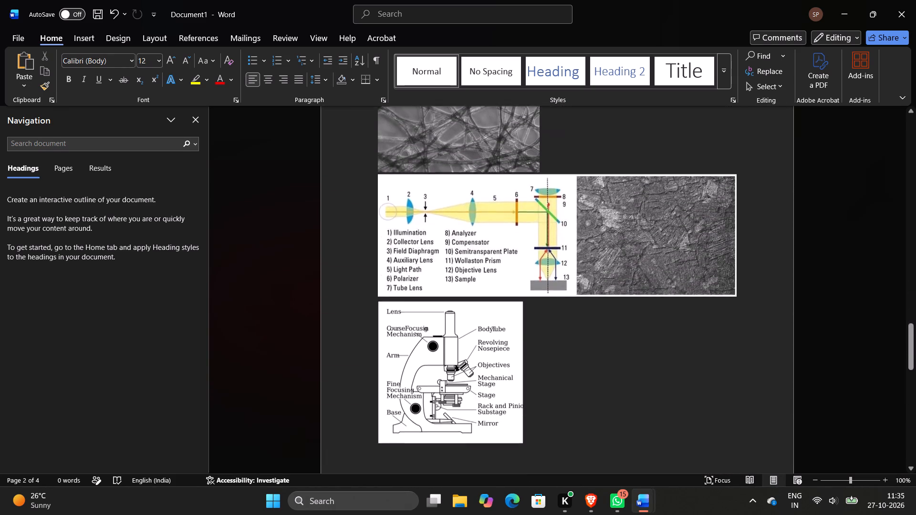
Move the labelled microscope line drawing beside the grey fibre micrograph on page 3.
left_click_drag(473, 343, 603, 125)
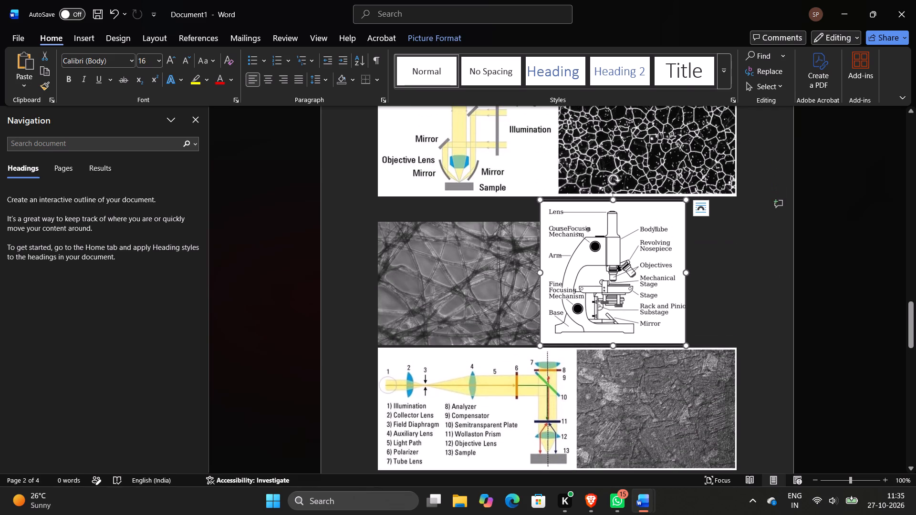
left_click(829, 278)
Check the arrangement and remaining gaps on pages 2 to 4, including the last page's figures.
scroll(827, 278, "up", 7)
scroll(733, 299, "up", 20)
scroll(733, 299, "up", 8)
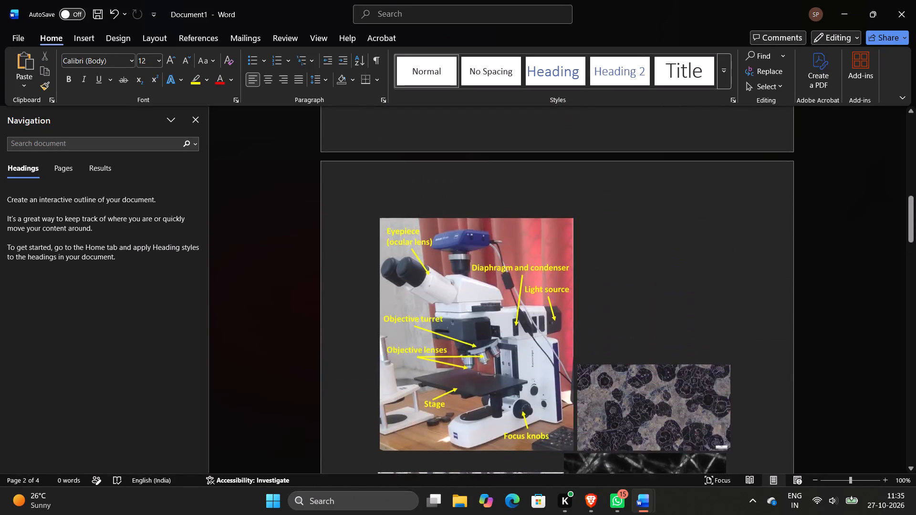
scroll(732, 299, "up", 20)
scroll(732, 299, "up", 9)
scroll(732, 299, "down", 20)
scroll(732, 299, "down", 16)
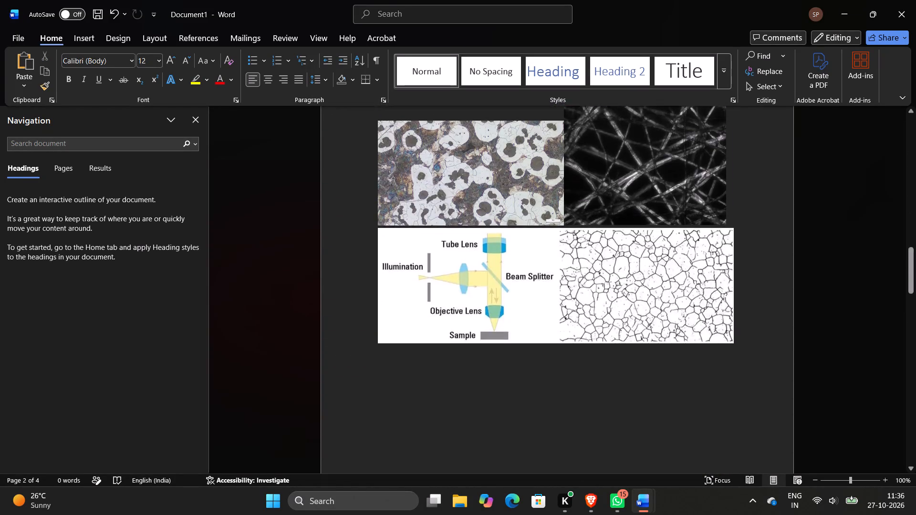
scroll(732, 299, "down", 20)
scroll(732, 299, "down", 15)
scroll(732, 299, "down", 12)
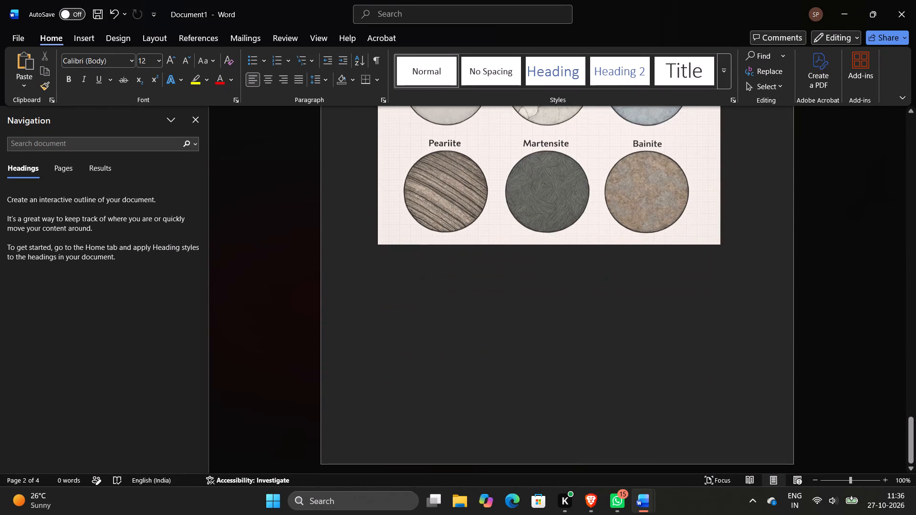
scroll(685, 315, "down", 14)
scroll(685, 315, "up", 20)
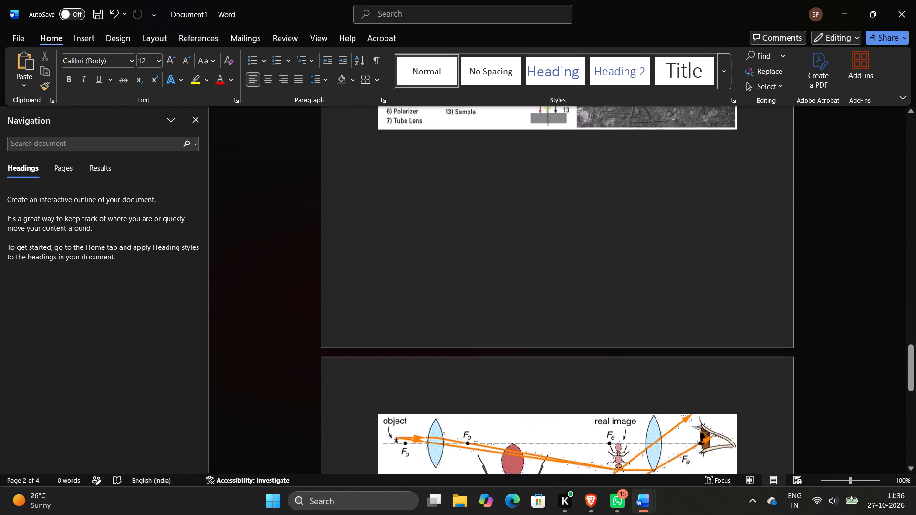
scroll(685, 315, "down", 7)
scroll(683, 315, "down", 16)
scroll(679, 329, "up", 20)
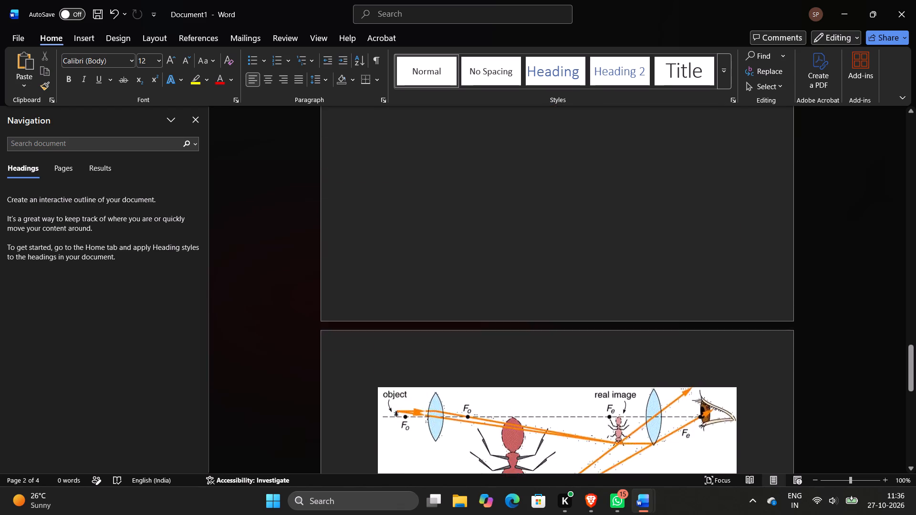
scroll(657, 342, "up", 2)
scroll(657, 342, "down", 7)
Shrink the ant ray diagram on page 4 proportionally to about 42% of the text width.
left_click(643, 353)
left_click_drag(738, 442, 737, 442)
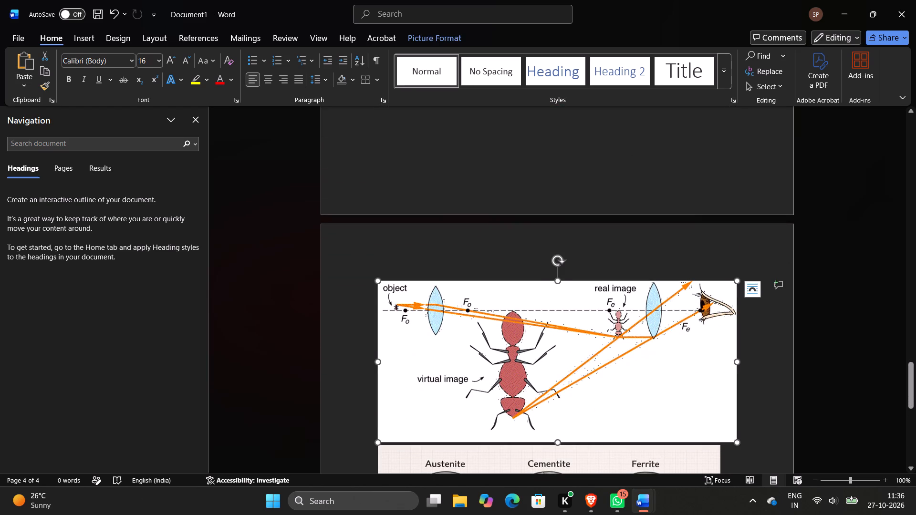
left_click_drag(737, 442, 590, 384)
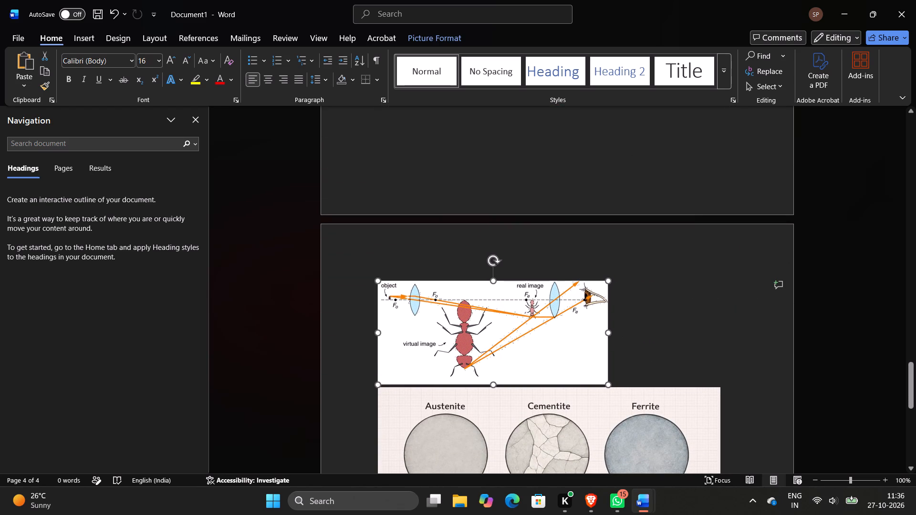
left_click_drag(606, 386, 473, 348)
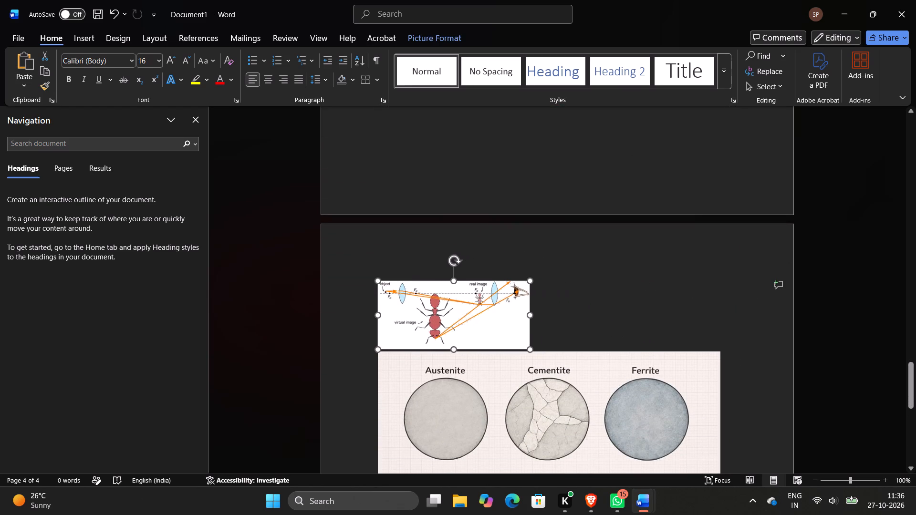
scroll(496, 345, "up", 6)
left_click(545, 237)
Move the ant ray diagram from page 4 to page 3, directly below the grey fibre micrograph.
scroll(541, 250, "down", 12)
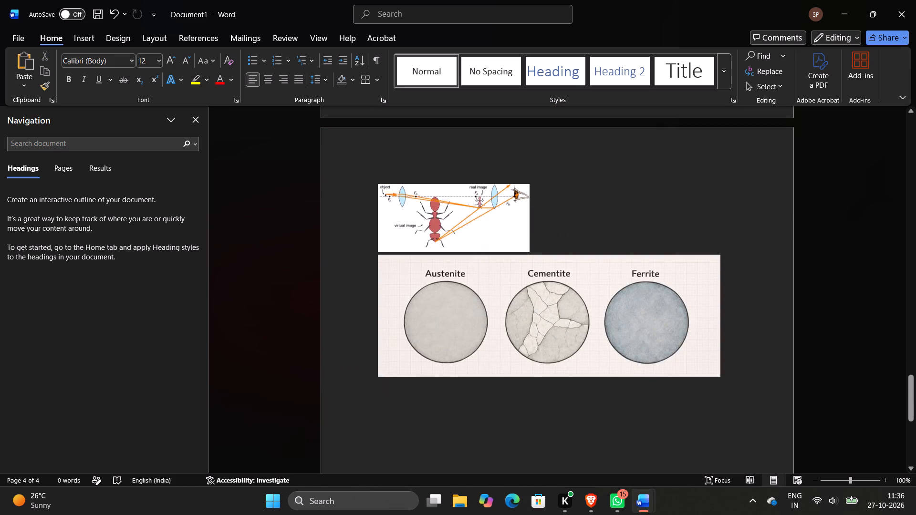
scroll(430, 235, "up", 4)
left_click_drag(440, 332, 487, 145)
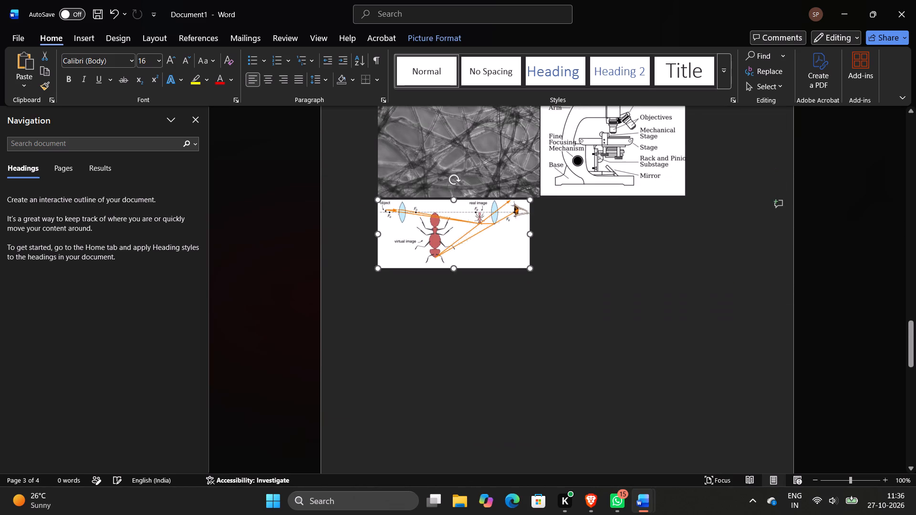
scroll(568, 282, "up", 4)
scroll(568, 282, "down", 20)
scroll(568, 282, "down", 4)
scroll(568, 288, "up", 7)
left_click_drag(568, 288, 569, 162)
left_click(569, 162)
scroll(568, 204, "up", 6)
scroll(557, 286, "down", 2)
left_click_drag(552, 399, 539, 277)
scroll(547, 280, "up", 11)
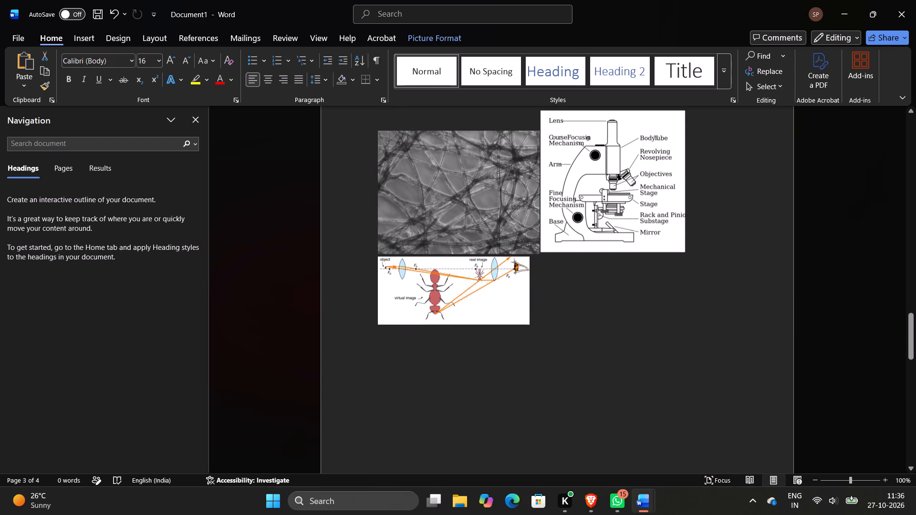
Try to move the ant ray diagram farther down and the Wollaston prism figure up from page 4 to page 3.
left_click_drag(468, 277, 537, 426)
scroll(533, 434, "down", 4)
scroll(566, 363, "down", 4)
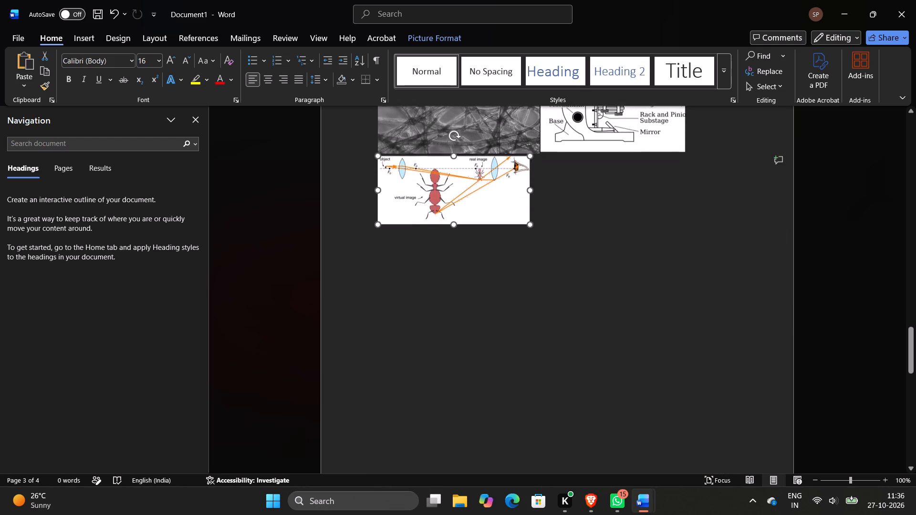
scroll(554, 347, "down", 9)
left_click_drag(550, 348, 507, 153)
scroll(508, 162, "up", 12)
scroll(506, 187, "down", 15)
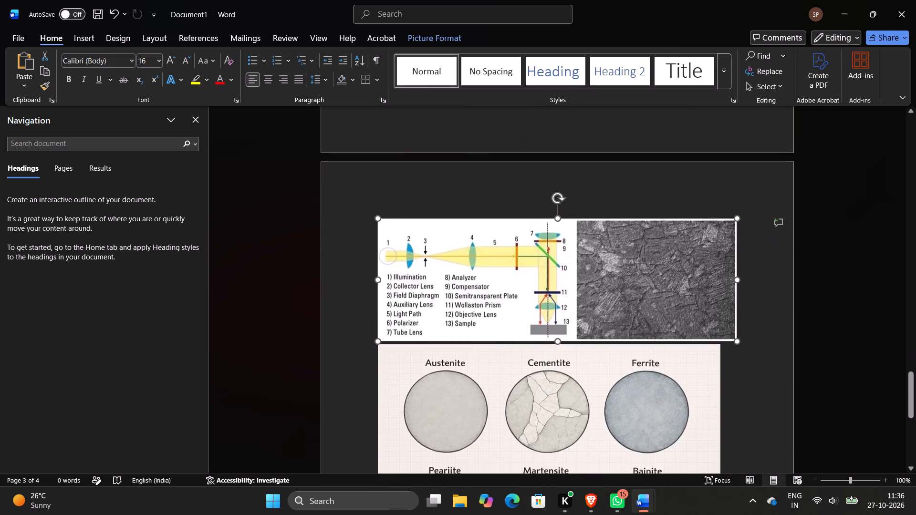
Shrink the Wollaston prism figure on page 4 proportionally to about 63% of the text width.
left_click_drag(737, 328, 604, 276)
Move the ant ray diagram from page 3 to page 4, below the steel phases figure, freeing space for the Wollaston prism figure.
scroll(604, 276, "up", 12)
left_click_drag(470, 180, 629, 453)
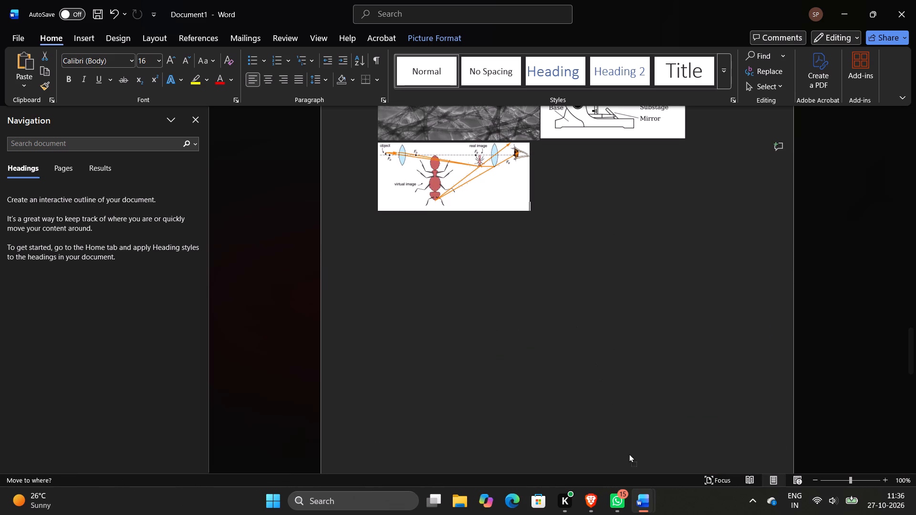
left_click_drag(629, 453, 686, 434)
scroll(616, 418, "down", 4)
left_click_drag(686, 434, 682, 476)
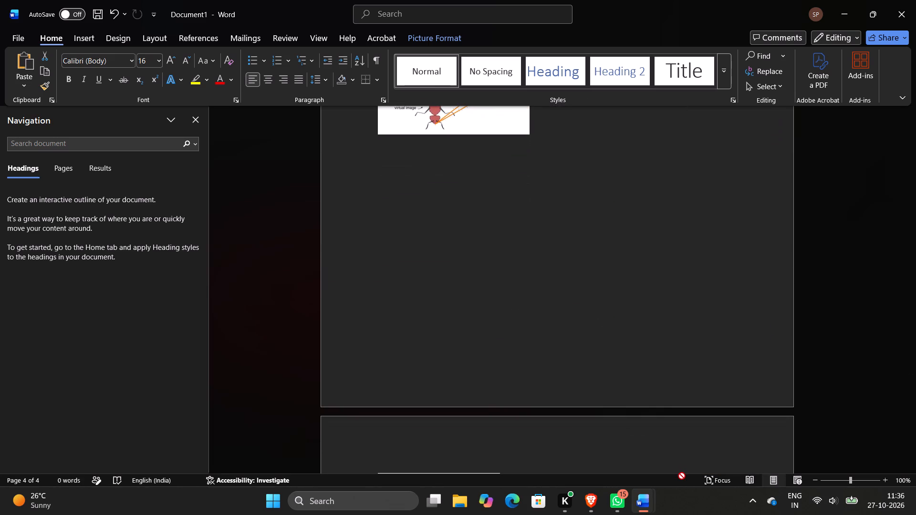
left_click_drag(682, 476, 675, 459)
scroll(675, 459, "up", 6)
scroll(750, 366, "up", 12)
left_click(873, 315)
Enlarge the Wollaston prism figure on page 3 proportionally to about 71% of the text width.
scroll(448, 294, "up", 4)
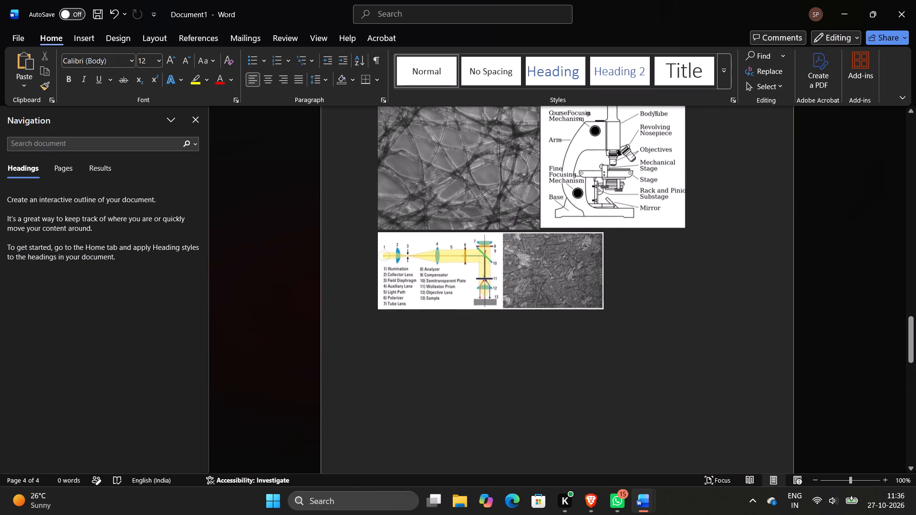
left_click(537, 286)
left_click_drag(602, 309, 635, 324)
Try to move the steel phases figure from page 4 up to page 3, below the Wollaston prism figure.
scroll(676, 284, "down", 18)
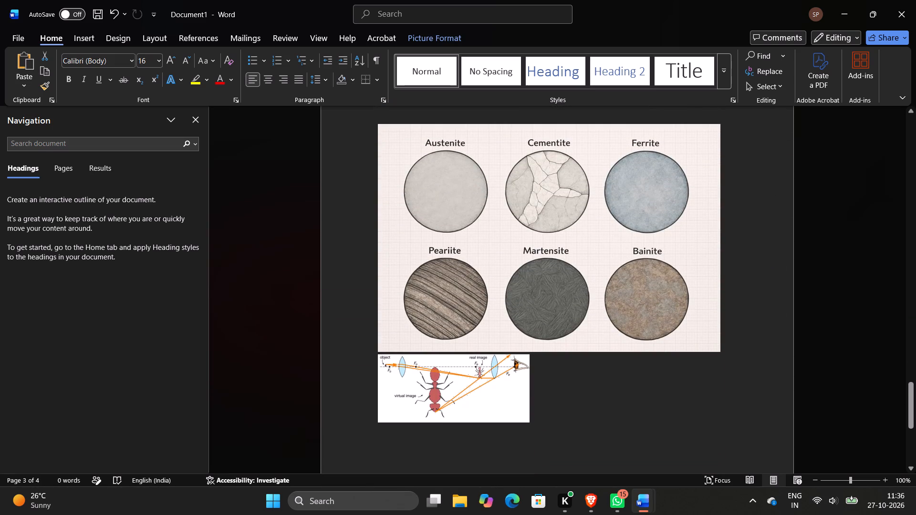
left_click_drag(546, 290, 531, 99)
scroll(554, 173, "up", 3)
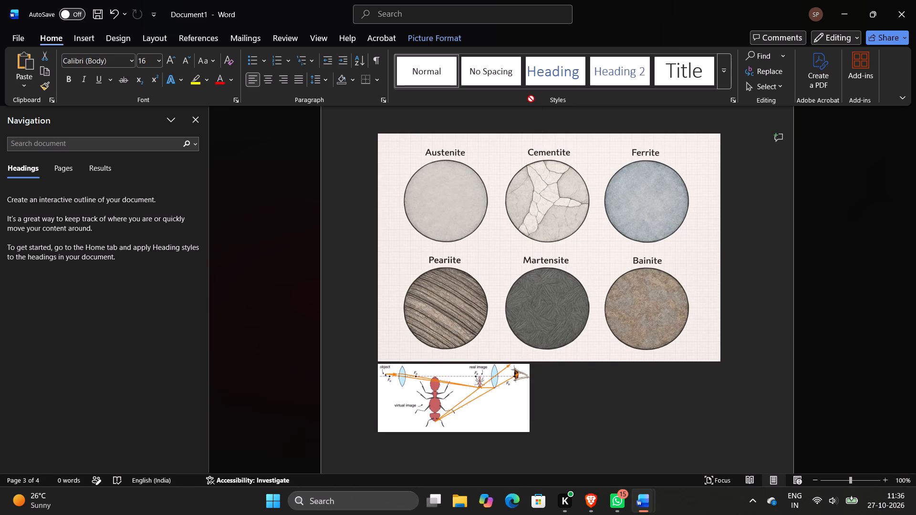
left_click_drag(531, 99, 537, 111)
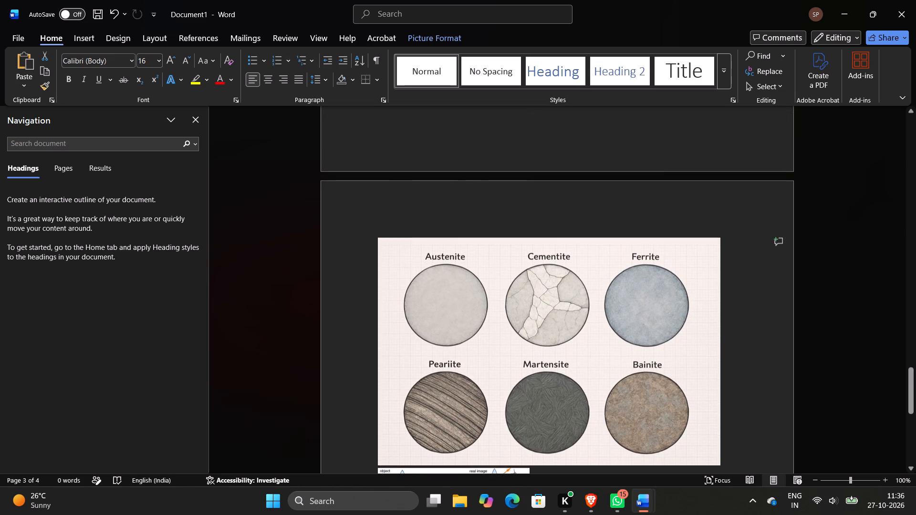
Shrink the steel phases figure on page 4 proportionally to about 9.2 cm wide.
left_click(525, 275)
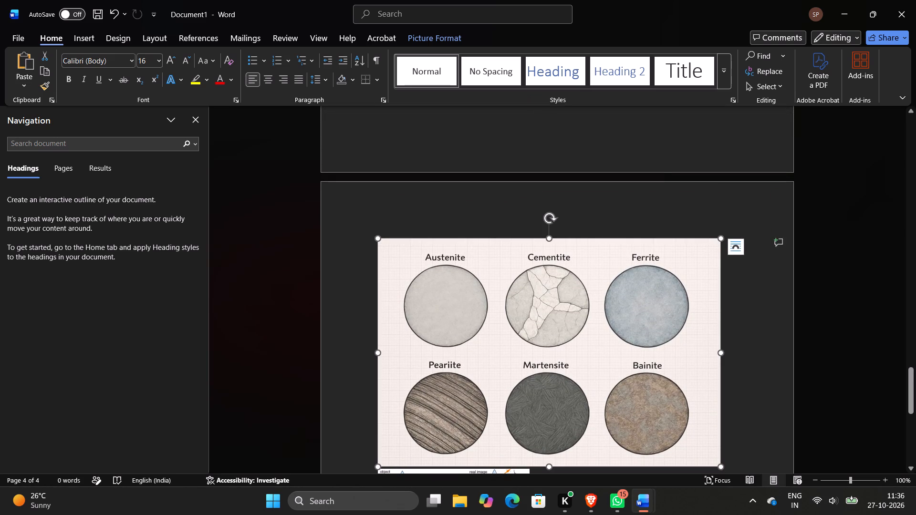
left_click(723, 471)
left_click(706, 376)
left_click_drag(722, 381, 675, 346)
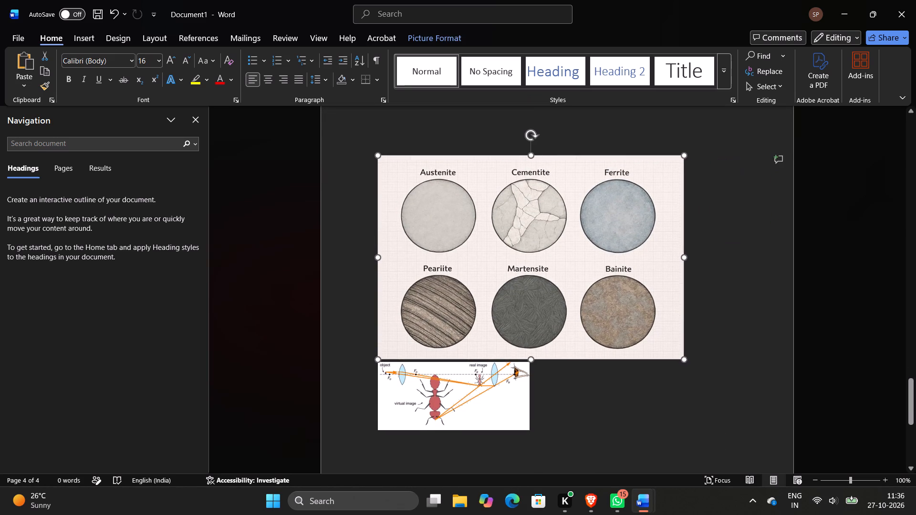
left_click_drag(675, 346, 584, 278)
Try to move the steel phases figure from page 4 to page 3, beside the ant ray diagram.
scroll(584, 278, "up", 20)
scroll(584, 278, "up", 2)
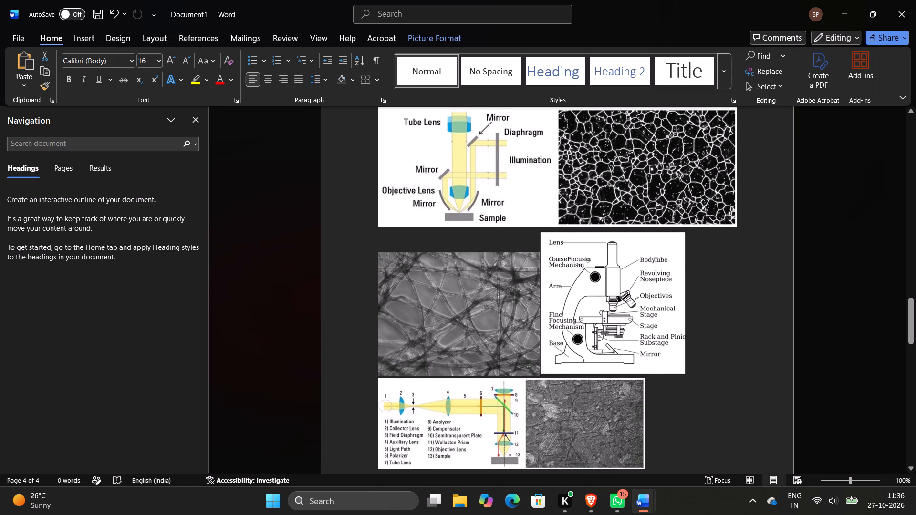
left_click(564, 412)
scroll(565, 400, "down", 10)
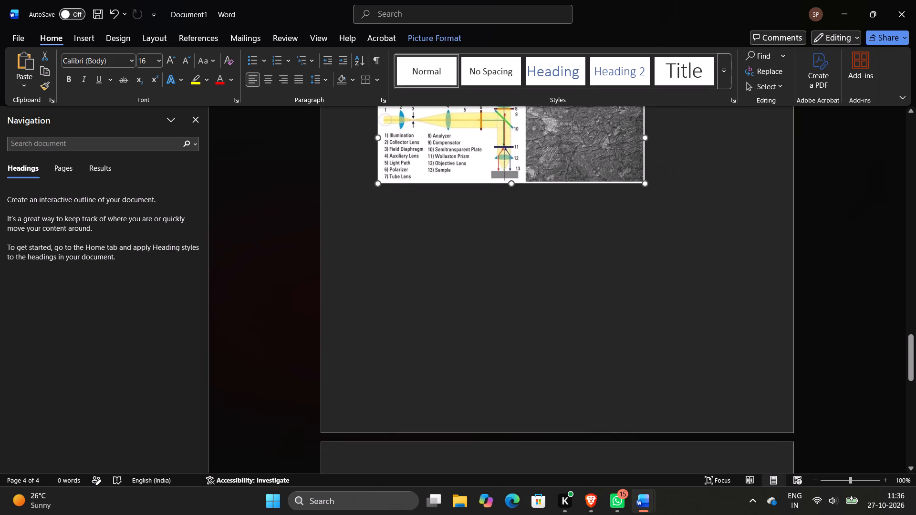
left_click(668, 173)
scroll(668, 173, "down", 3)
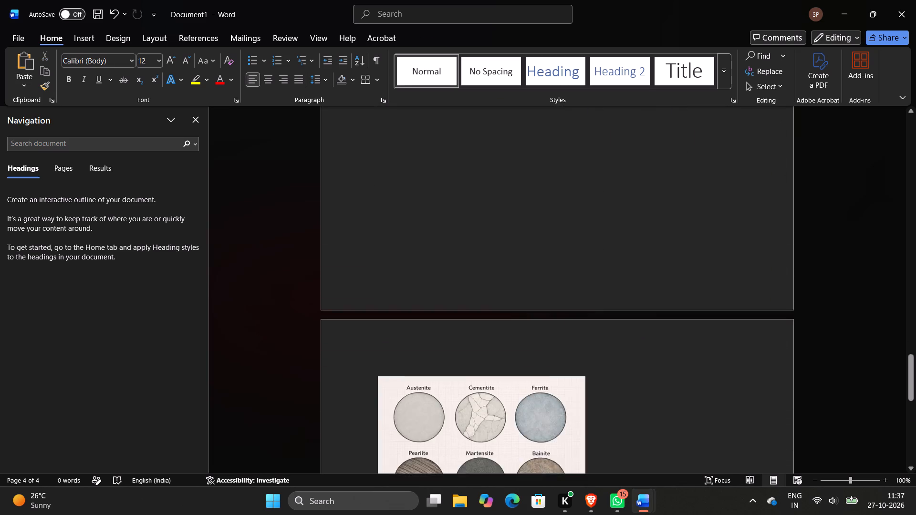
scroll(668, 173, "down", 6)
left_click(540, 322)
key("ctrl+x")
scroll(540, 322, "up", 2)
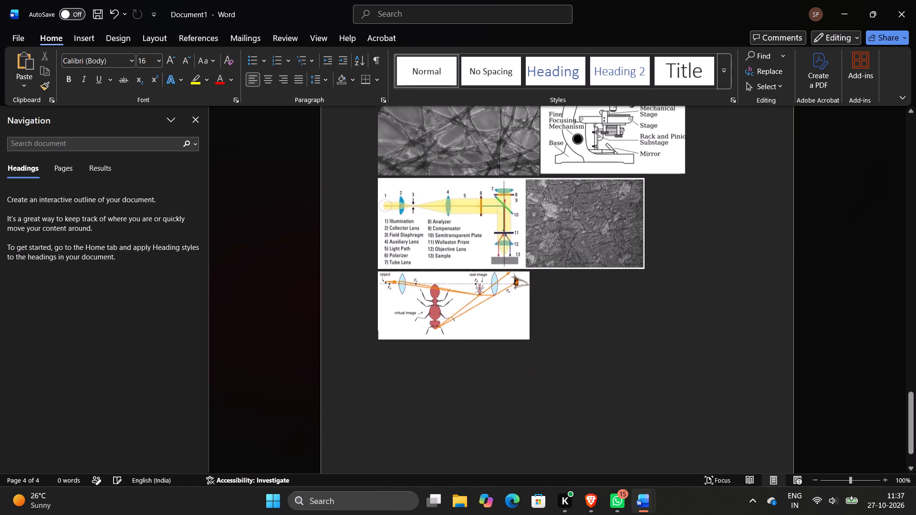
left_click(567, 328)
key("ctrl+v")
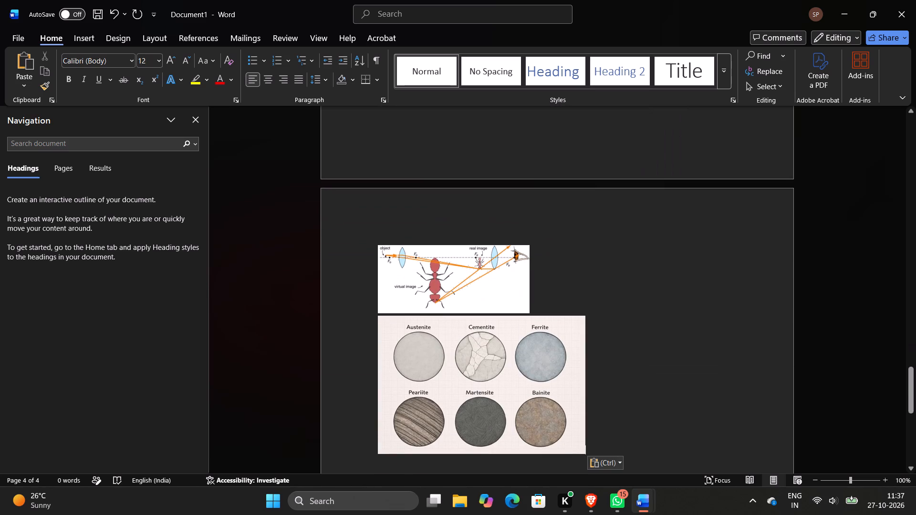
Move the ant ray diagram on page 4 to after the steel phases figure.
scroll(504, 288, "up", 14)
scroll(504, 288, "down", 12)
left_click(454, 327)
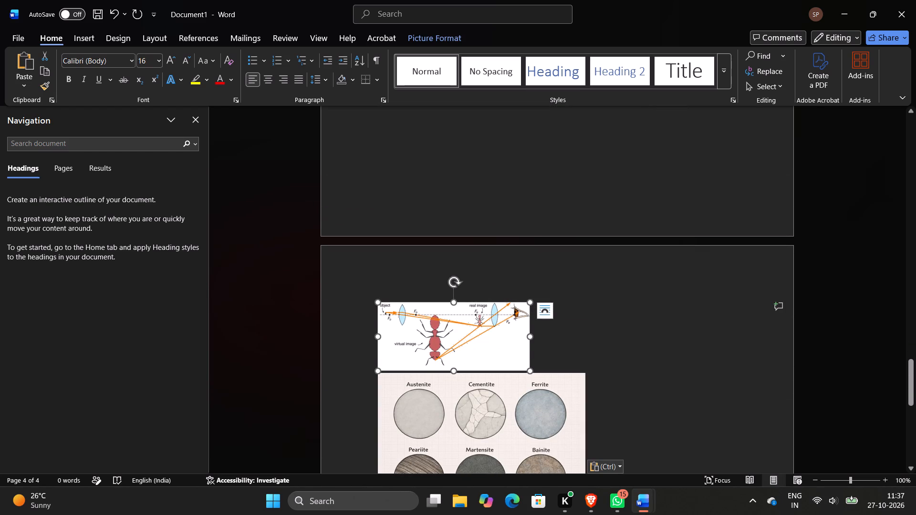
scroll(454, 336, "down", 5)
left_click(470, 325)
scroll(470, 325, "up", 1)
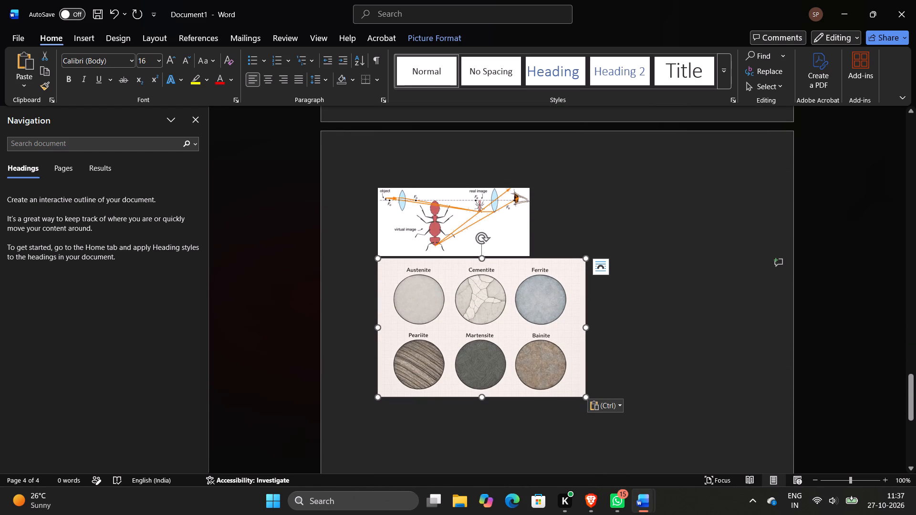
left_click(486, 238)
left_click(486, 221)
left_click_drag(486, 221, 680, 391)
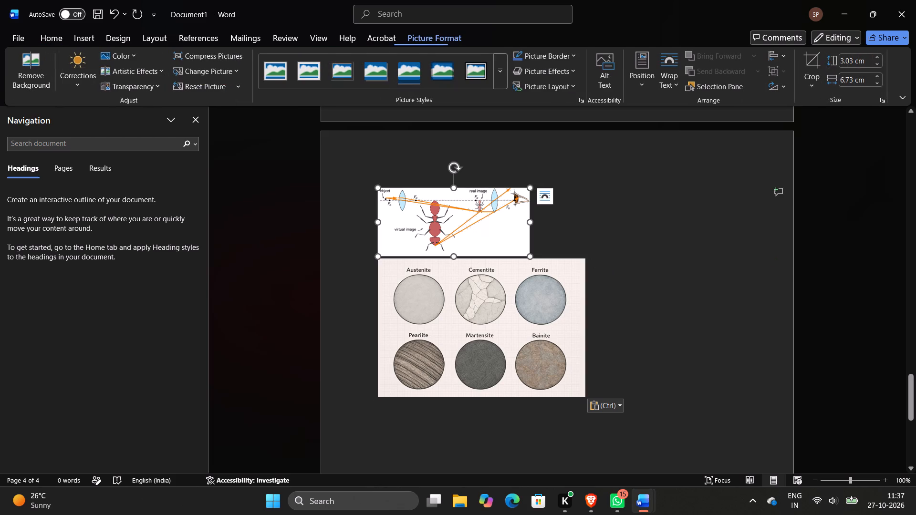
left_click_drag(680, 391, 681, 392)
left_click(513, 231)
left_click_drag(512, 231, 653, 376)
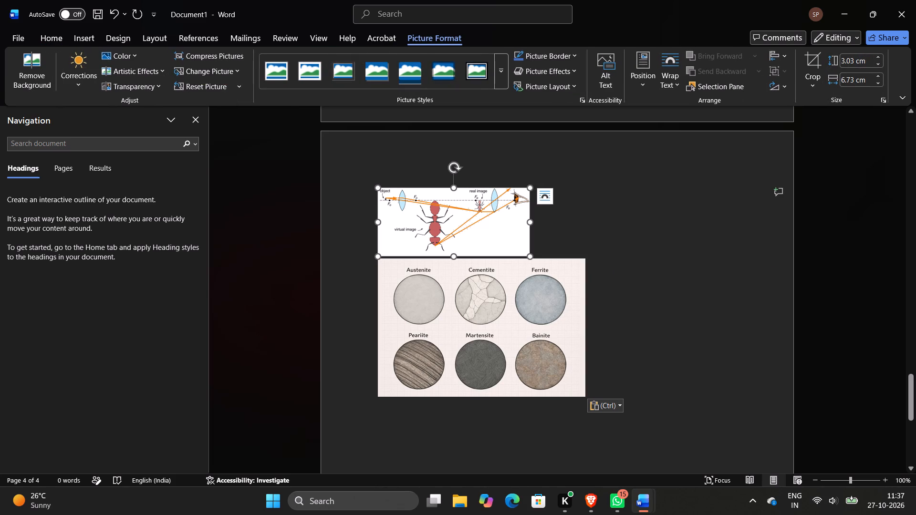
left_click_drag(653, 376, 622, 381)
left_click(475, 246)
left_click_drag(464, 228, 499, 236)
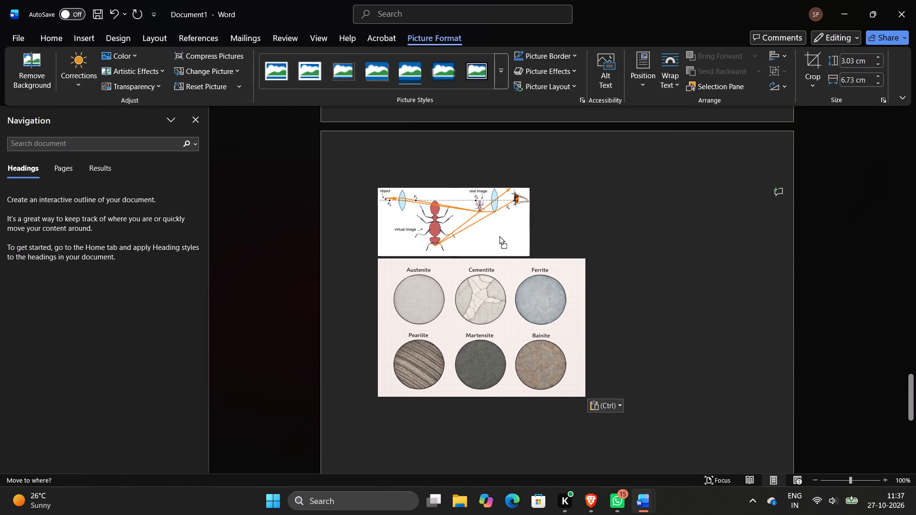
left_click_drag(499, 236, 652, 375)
Shrink the steel phases figure proportionally to about 3.0 by 4.5 cm so the ant ray diagram fits beside it.
scroll(543, 332, "up", 9)
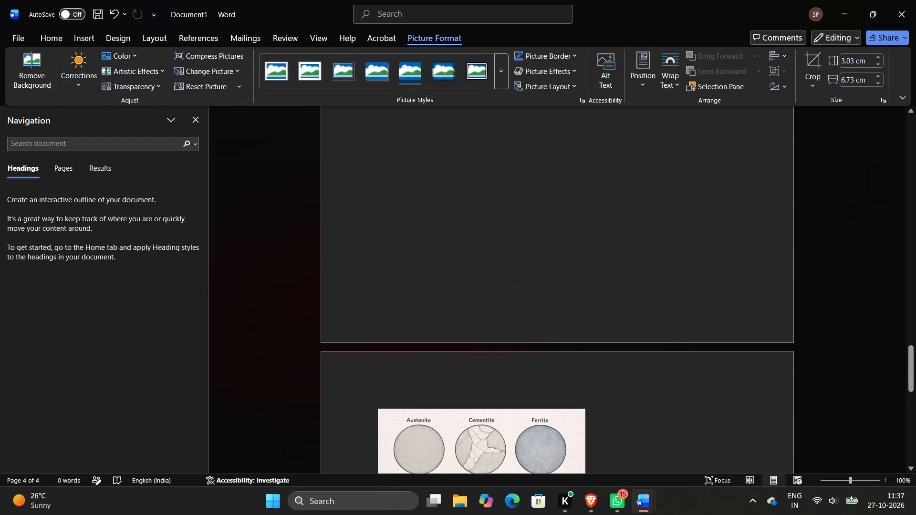
scroll(510, 422, "up", 12)
scroll(509, 422, "down", 19)
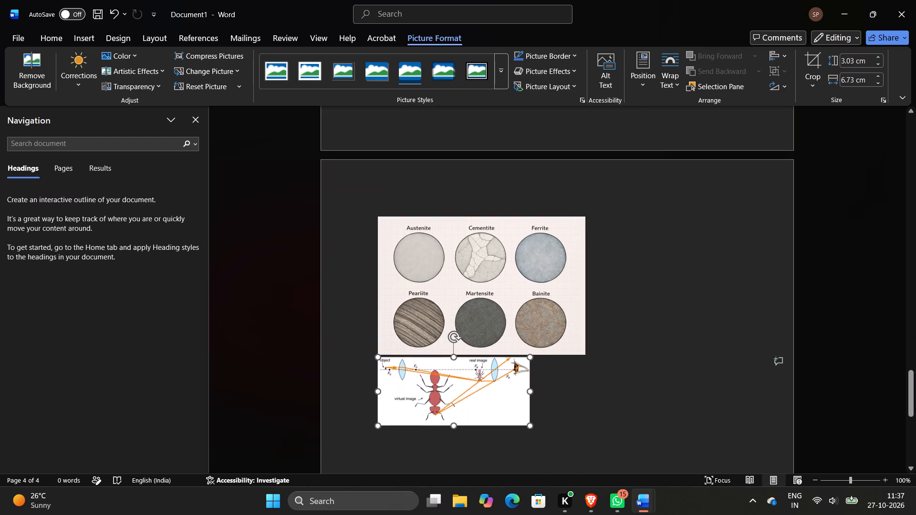
left_click(524, 356)
left_click(565, 342)
left_click_drag(585, 357, 442, 286)
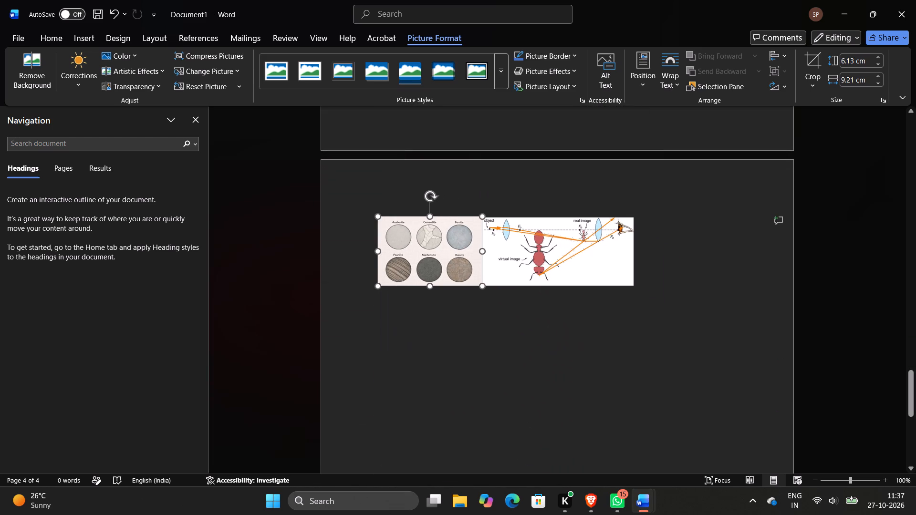
left_click_drag(442, 286, 436, 279)
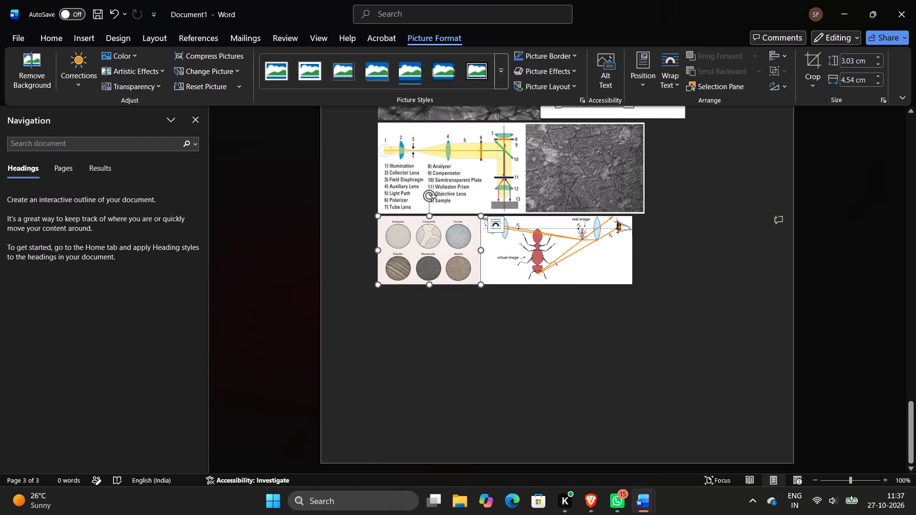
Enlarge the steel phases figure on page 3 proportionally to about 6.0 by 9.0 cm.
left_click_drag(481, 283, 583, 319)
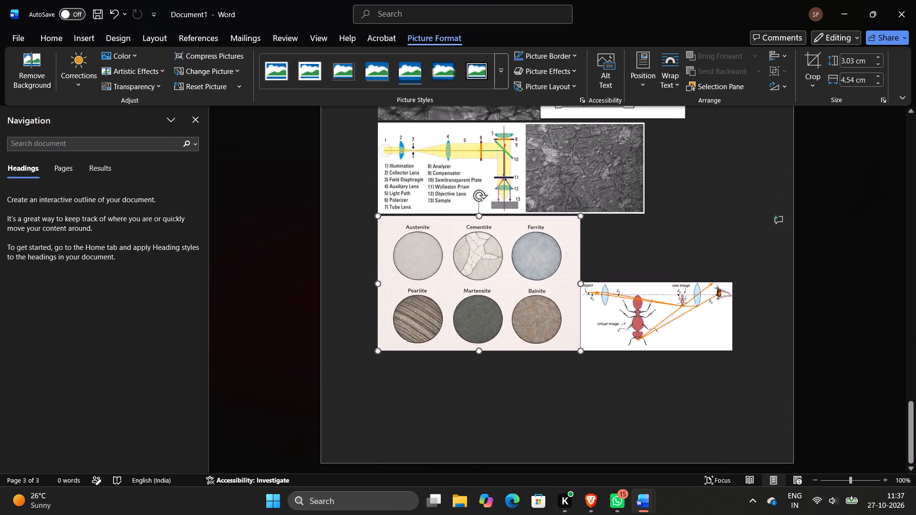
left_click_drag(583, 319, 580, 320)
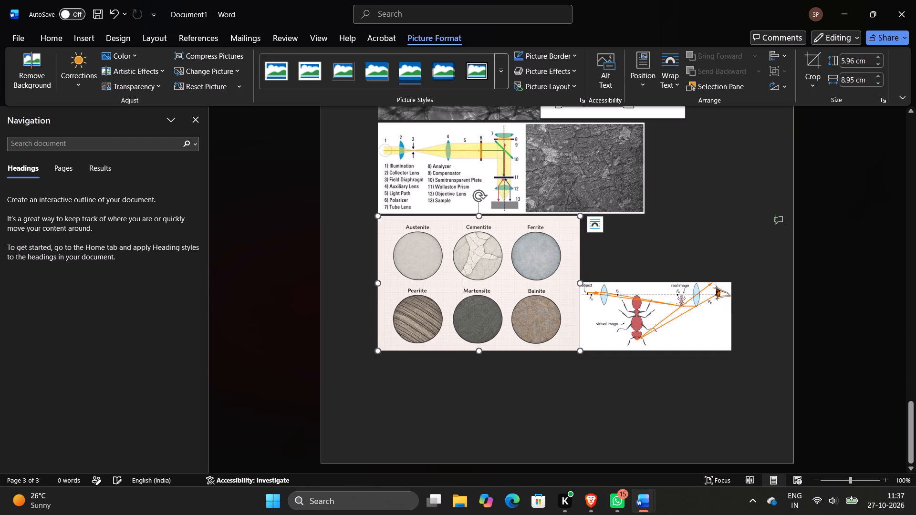
Cut the ant ray diagram beside the steel phases figure out of page 3.
left_click_drag(644, 306, 435, 374)
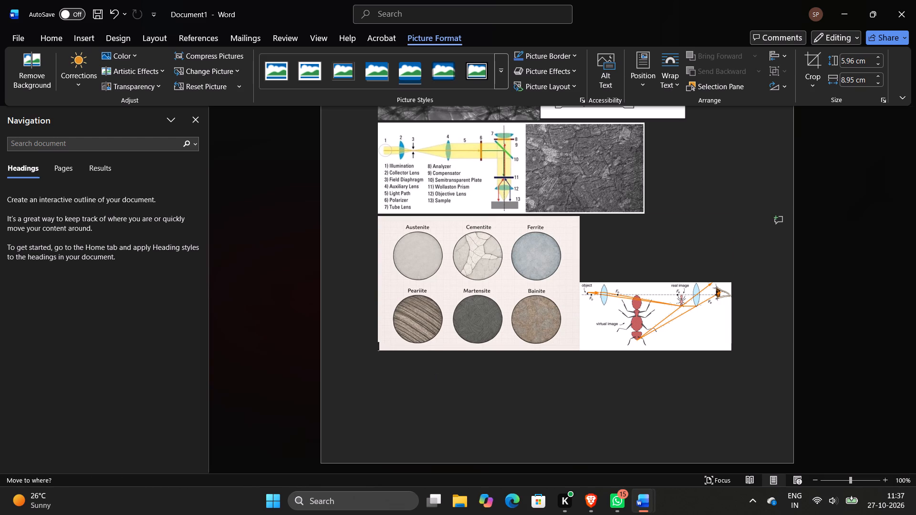
left_click_drag(425, 338, 708, 350)
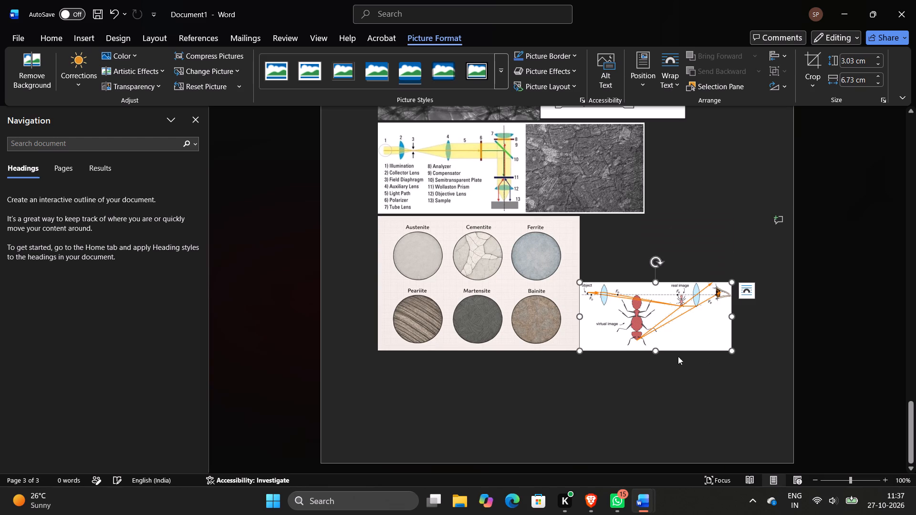
key("ctrl+x")
Enlarge the steel phases figure on page 3 proportionally until slightly wider than the Wollaston prism figure above it.
left_click(541, 307)
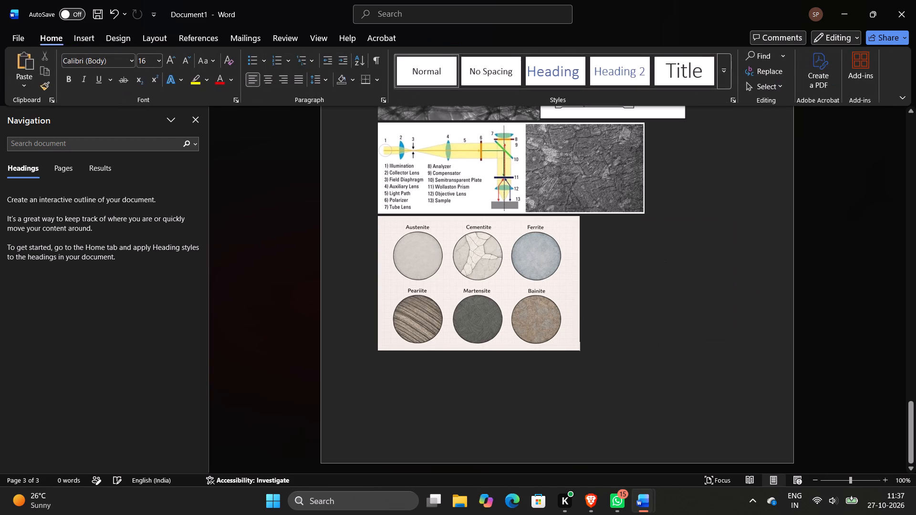
left_click_drag(581, 353, 644, 366)
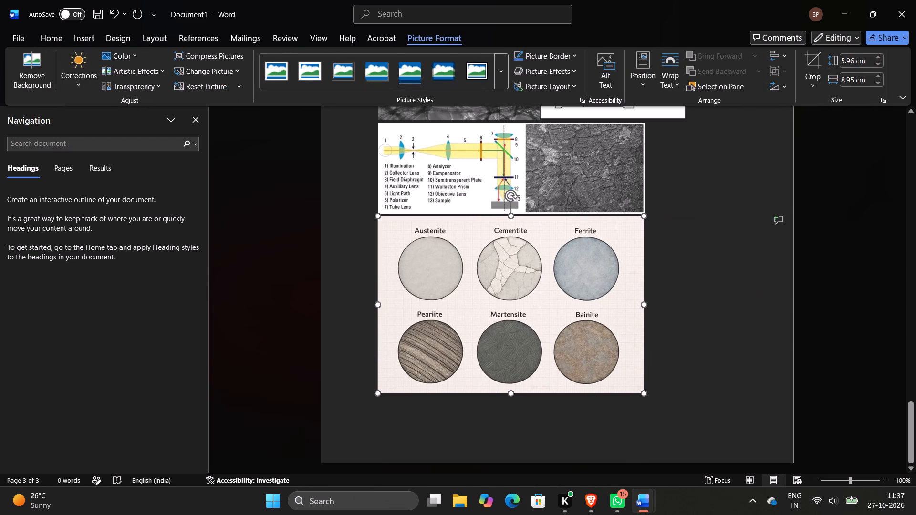
left_click_drag(644, 366, 665, 375)
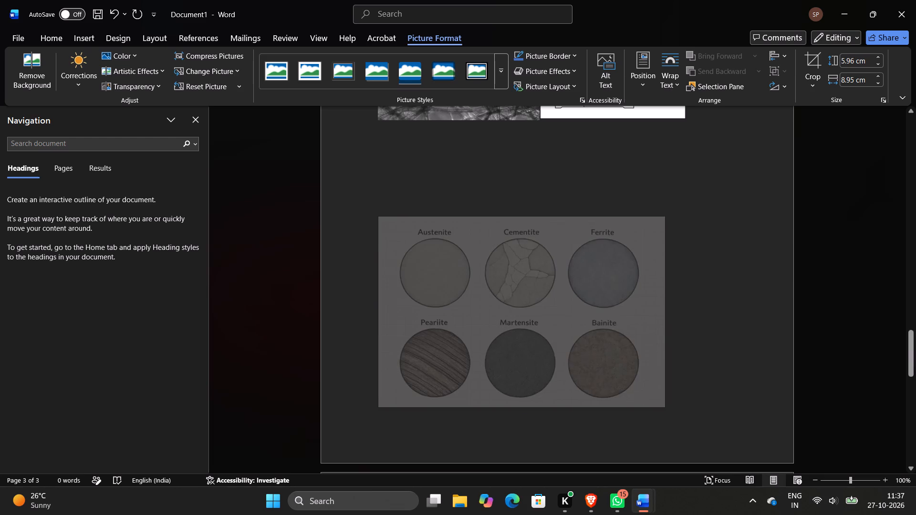
left_click_drag(665, 375, 654, 374)
left_click(835, 332)
Review the figure arrangement and remaining free space across all three pages of the document.
scroll(835, 332, "up", 20)
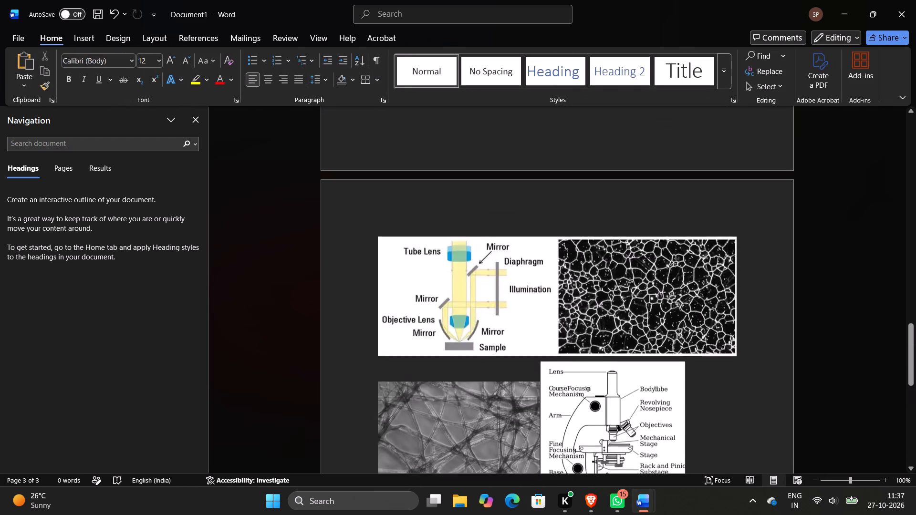
scroll(835, 332, "up", 18)
scroll(835, 332, "down", 20)
scroll(835, 332, "down", 9)
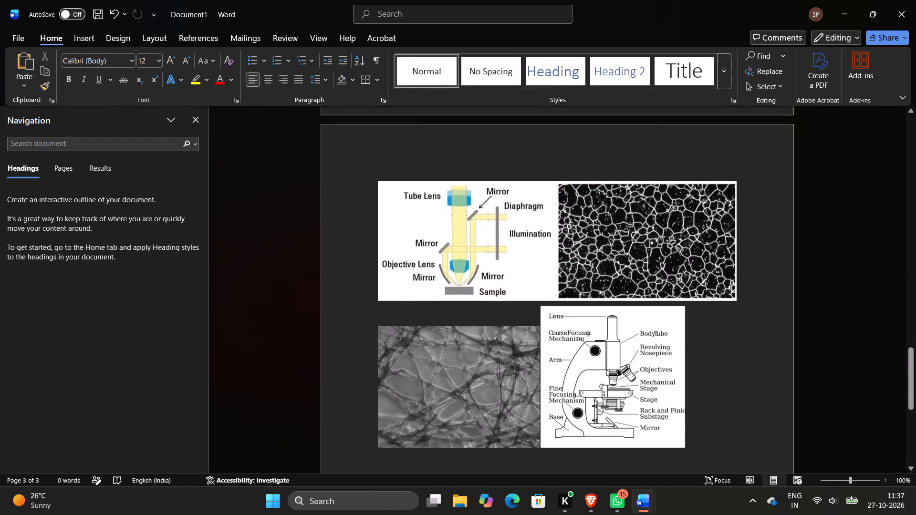
scroll(785, 351, "down", 20)
scroll(785, 351, "down", 2)
scroll(545, 336, "up", 1)
scroll(529, 336, "down", 9)
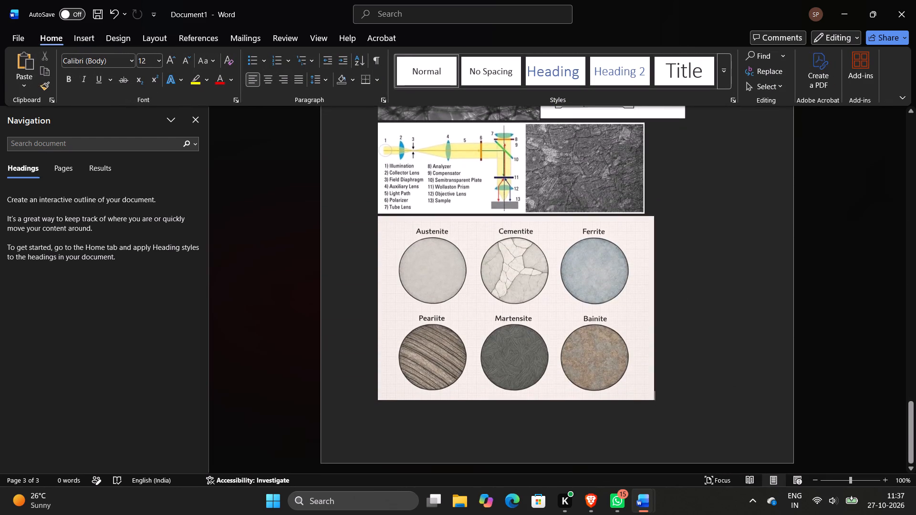
scroll(760, 350, "up", 6)
scroll(760, 350, "up", 20)
scroll(760, 350, "up", 20)
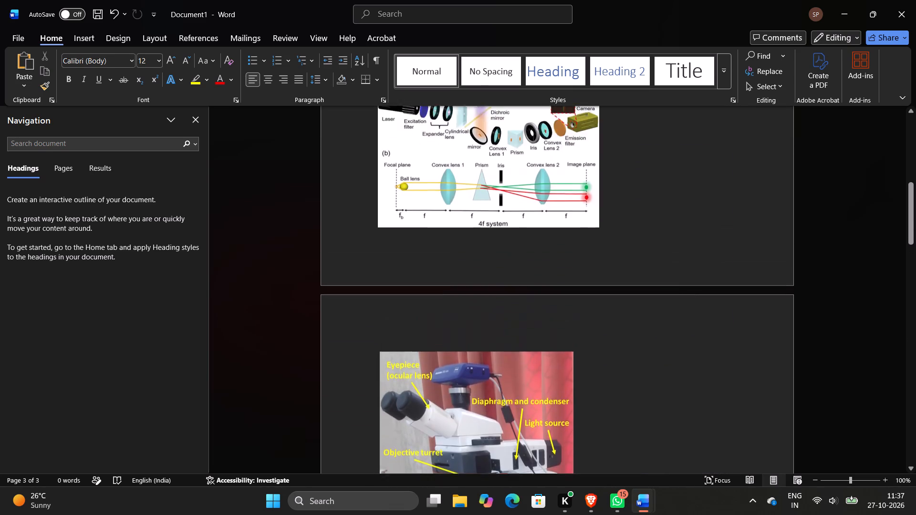
scroll(630, 325, "up", 15)
scroll(630, 325, "down", 18)
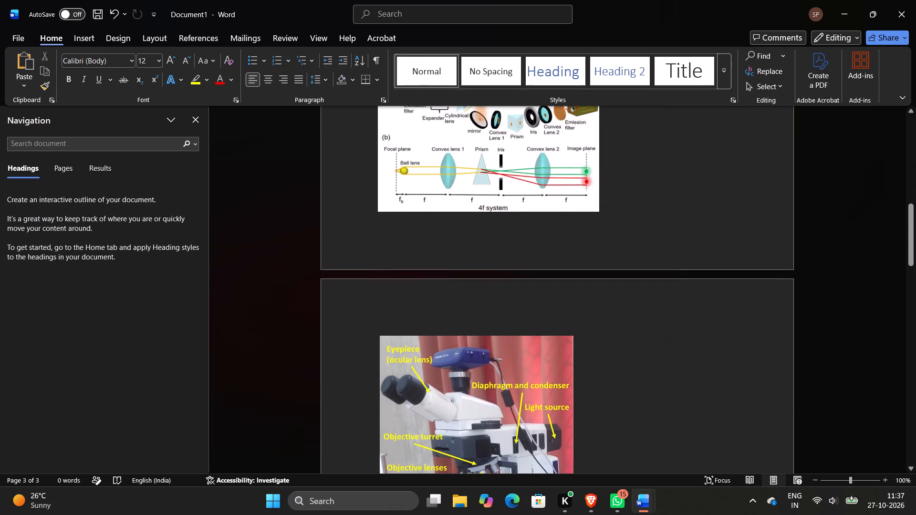
left_click(643, 396)
scroll(643, 396, "down", 5)
left_click(610, 182)
scroll(612, 193, "up", 3)
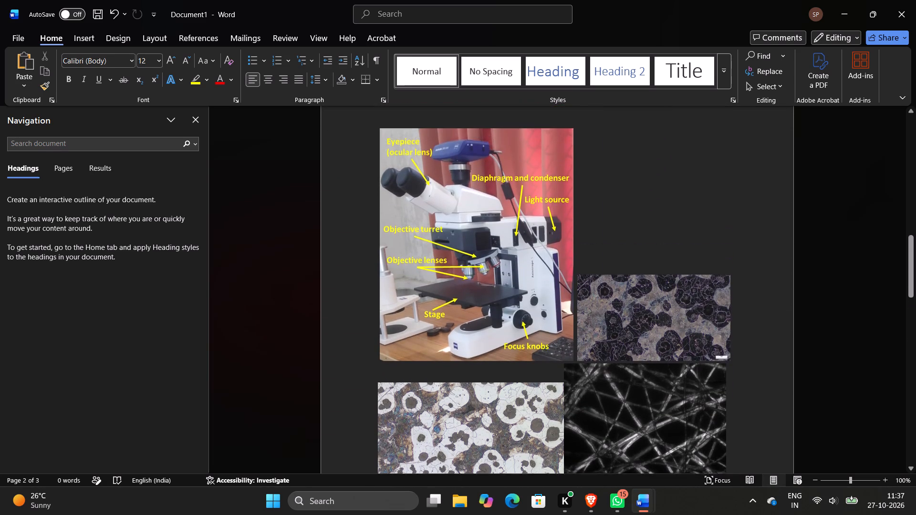
scroll(612, 193, "up", 1)
scroll(639, 231, "down", 20)
scroll(639, 231, "down", 17)
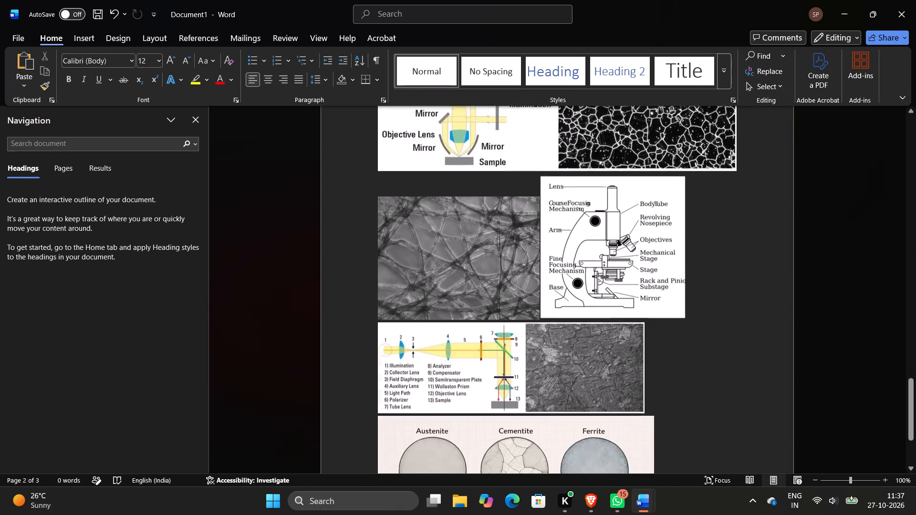
scroll(642, 240, "down", 18)
scroll(739, 300, "up", 20)
scroll(739, 300, "up", 14)
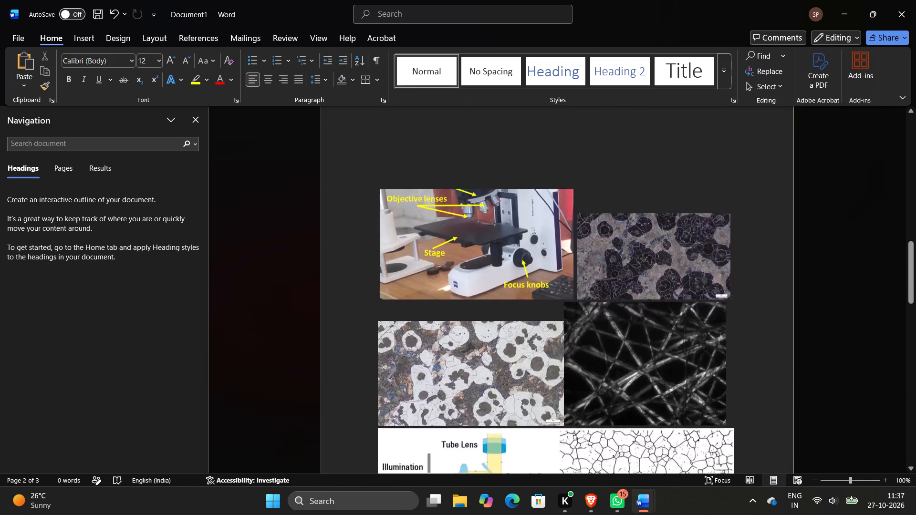
scroll(739, 300, "up", 20)
scroll(739, 300, "up", 19)
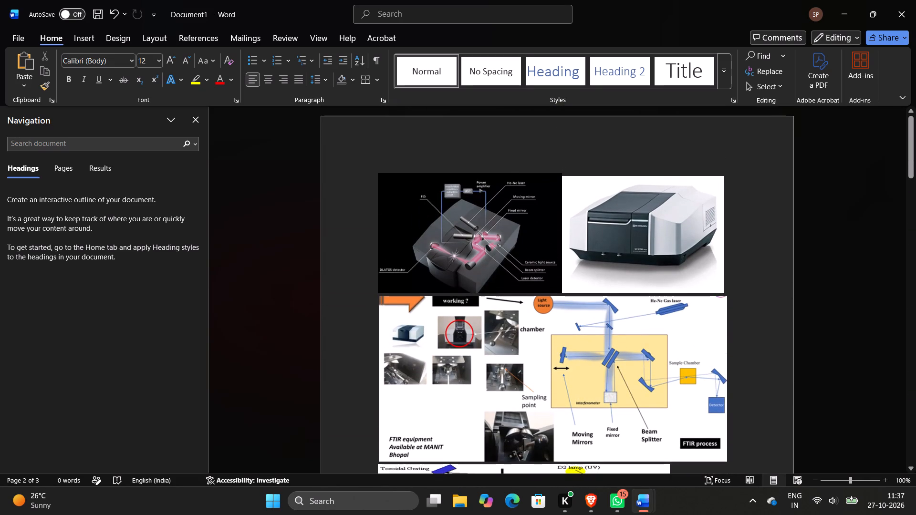
Save the document under the file name "images material" in the OneDrive - manit.ac.in location.
left_click(822, 285)
key("ctrl+s")
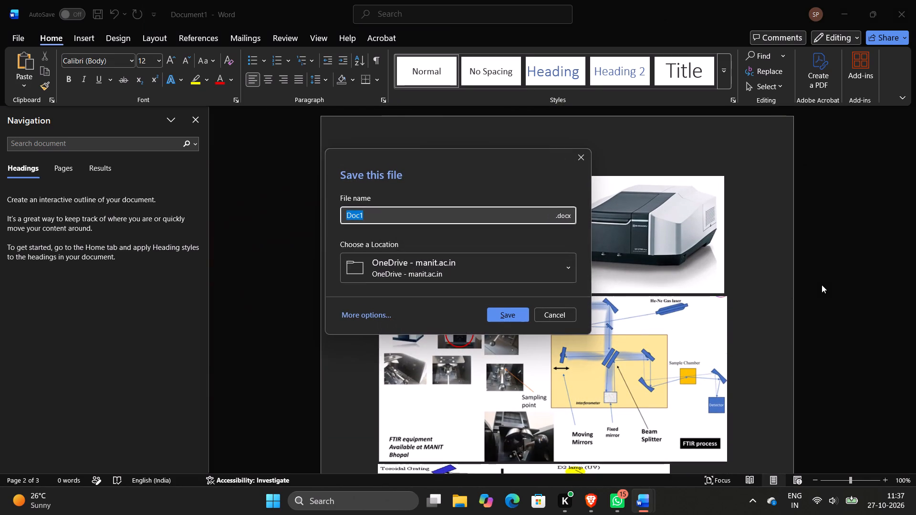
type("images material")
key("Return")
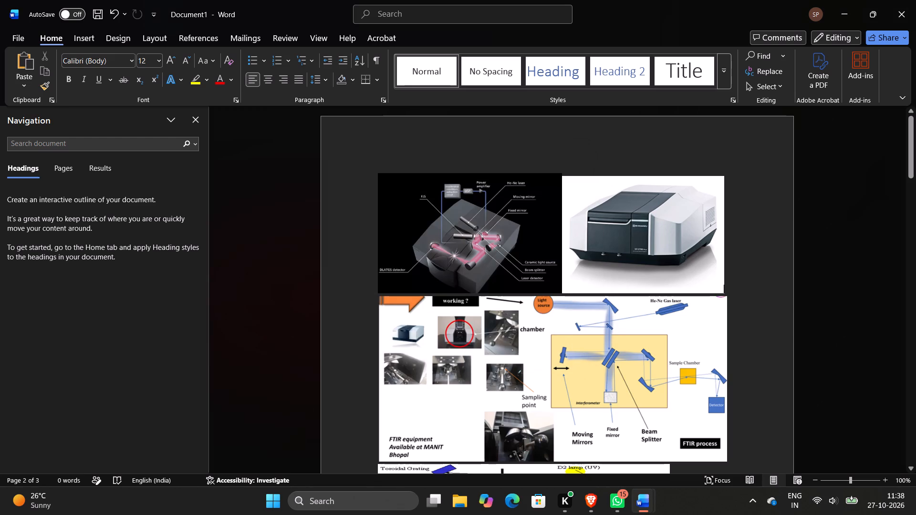
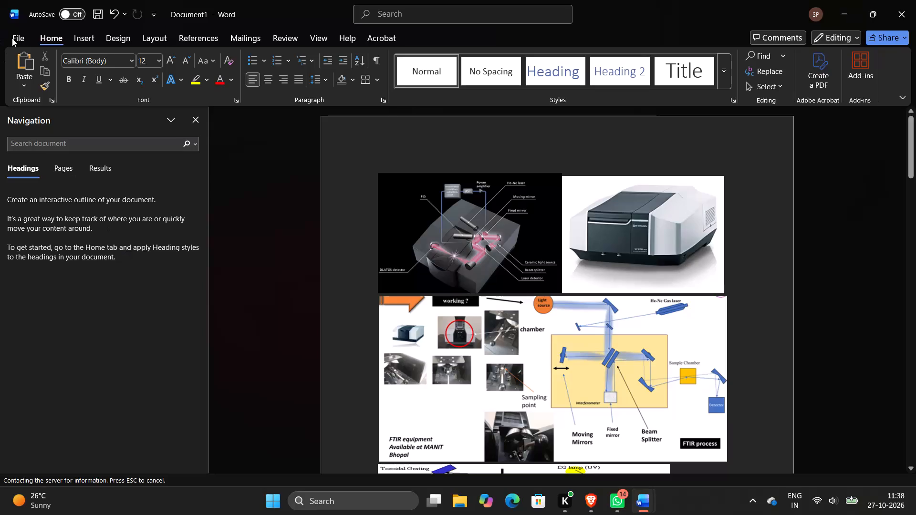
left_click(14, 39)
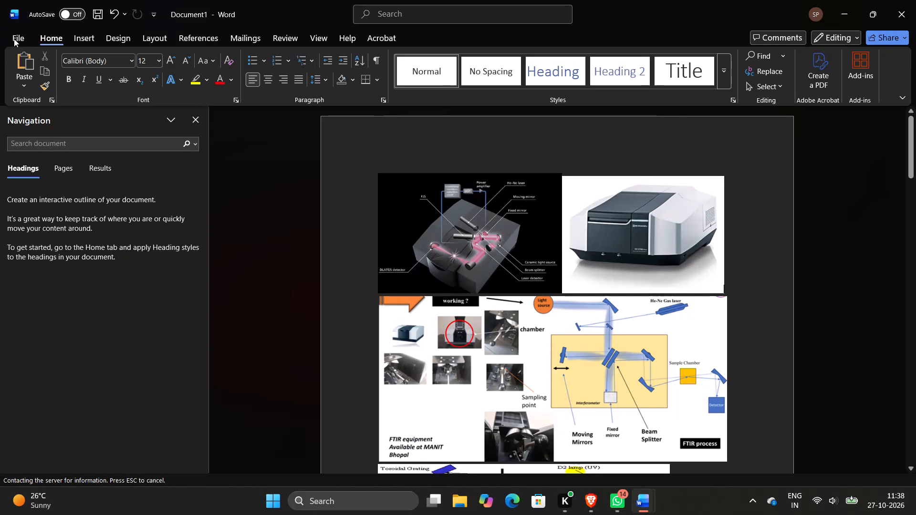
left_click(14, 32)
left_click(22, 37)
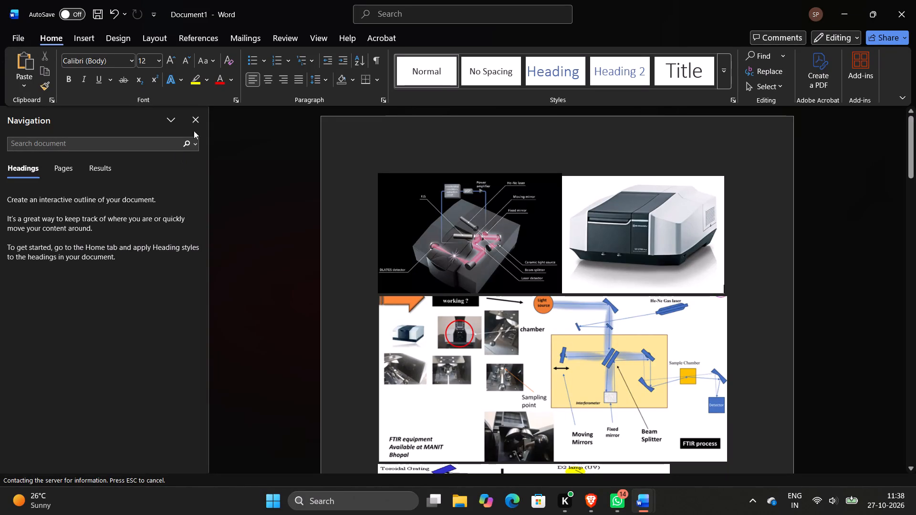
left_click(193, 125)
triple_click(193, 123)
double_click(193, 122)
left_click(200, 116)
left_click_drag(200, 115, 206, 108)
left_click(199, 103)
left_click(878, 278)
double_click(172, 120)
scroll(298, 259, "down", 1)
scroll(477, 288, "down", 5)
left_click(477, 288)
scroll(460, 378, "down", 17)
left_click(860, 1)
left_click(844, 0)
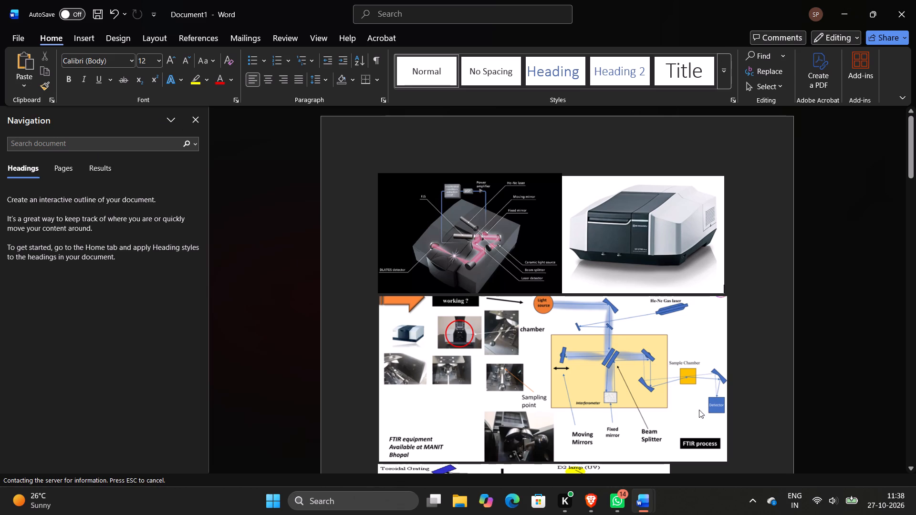
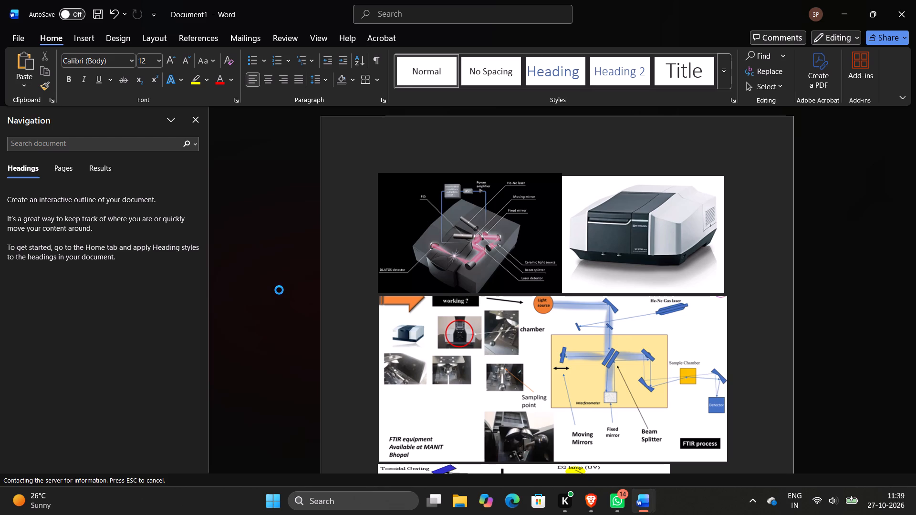
Cancel the pending attempt to contact the server for information.
key("Escape")
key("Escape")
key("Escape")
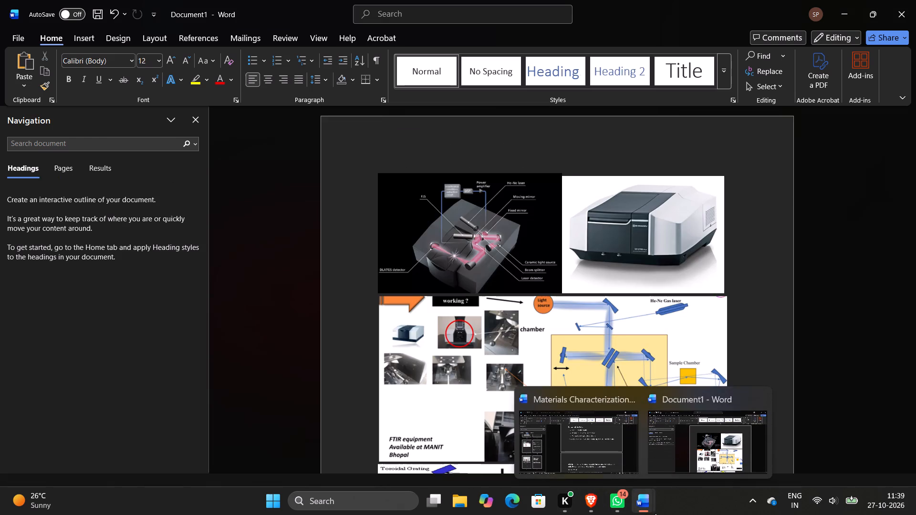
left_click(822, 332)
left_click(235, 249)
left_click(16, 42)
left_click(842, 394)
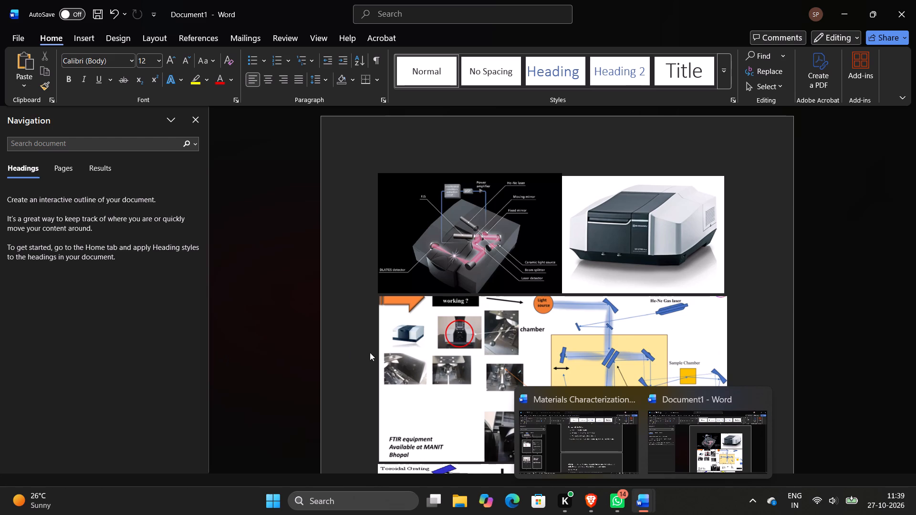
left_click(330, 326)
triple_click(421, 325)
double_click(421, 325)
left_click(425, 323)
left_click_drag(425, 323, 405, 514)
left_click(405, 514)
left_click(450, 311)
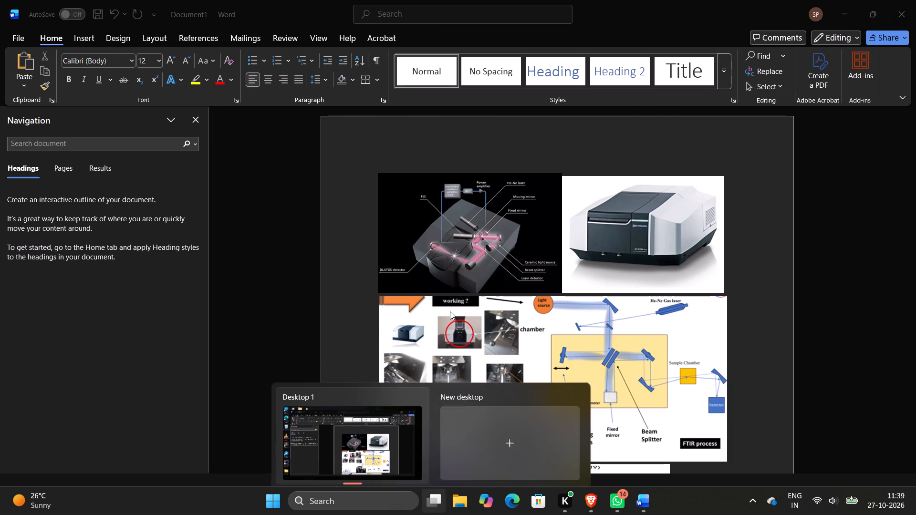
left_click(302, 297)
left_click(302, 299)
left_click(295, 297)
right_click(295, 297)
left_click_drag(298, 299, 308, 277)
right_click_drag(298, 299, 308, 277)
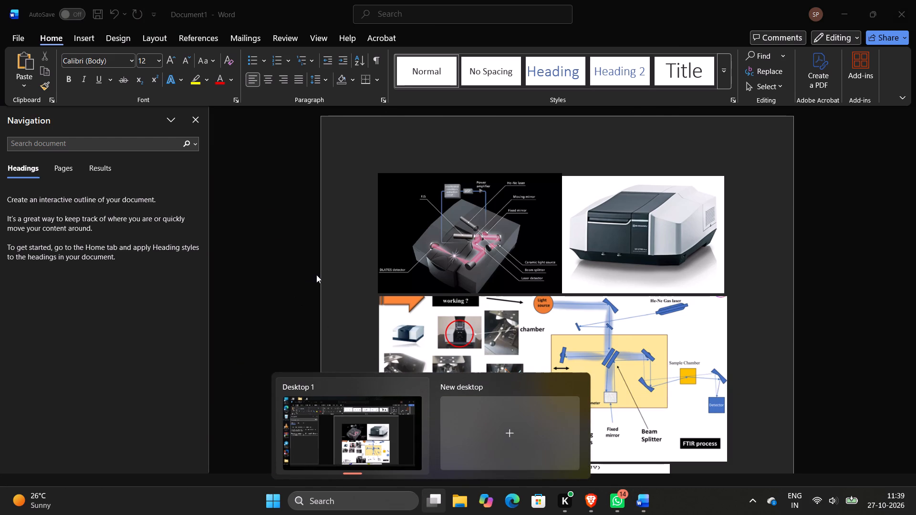
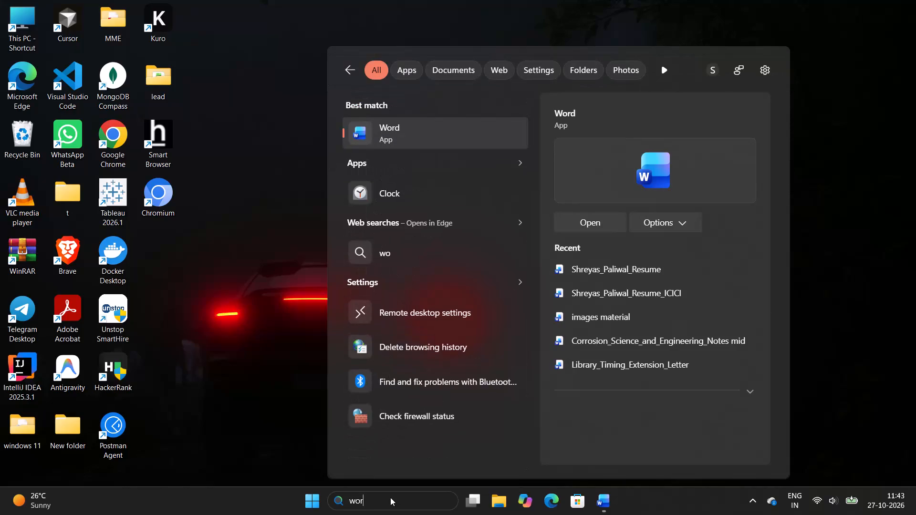
Start Word with a new blank document.
left_click(427, 140)
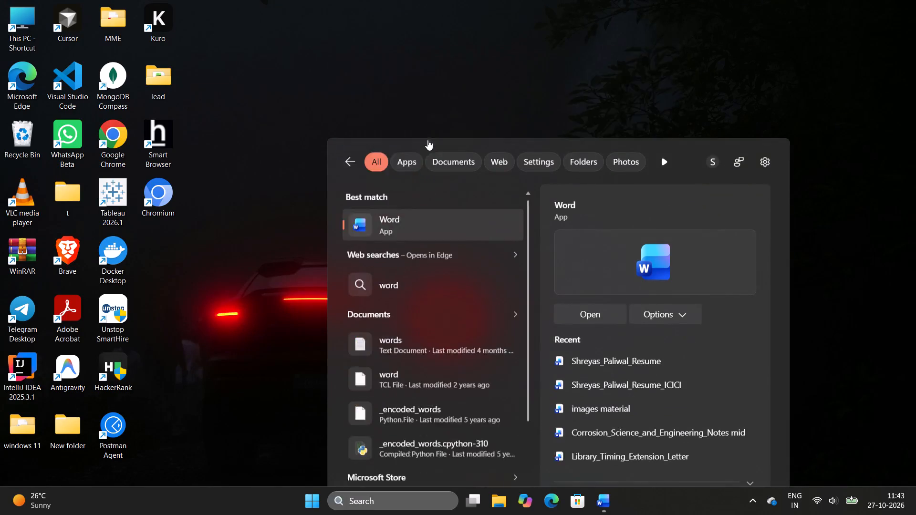
left_click(653, 27)
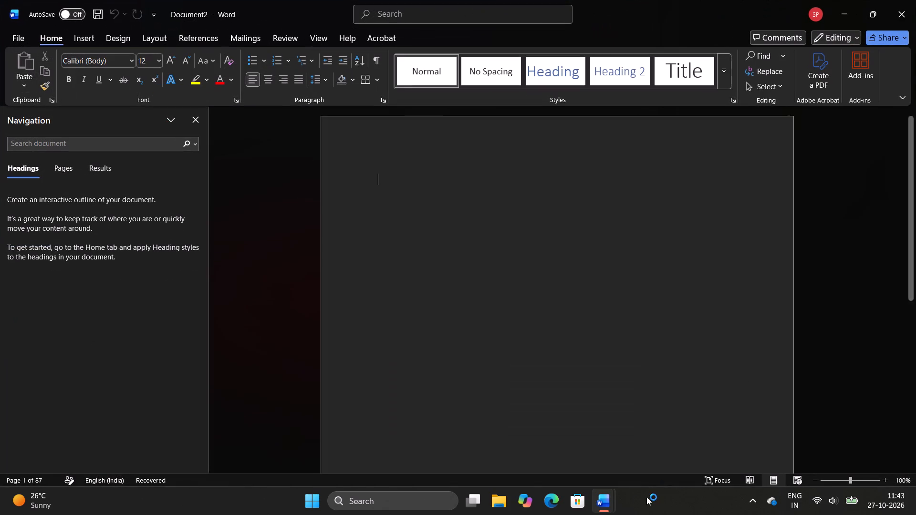
Switch to the Materials Characterization lab manual and show its pages as thumbnails for navigation.
left_click(569, 453)
scroll(456, 255, "down", 12)
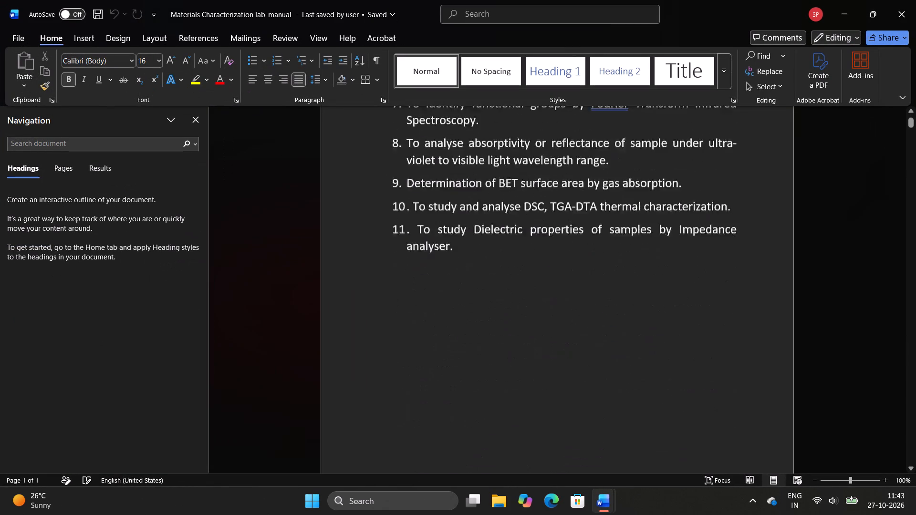
scroll(456, 296, "down", 20)
scroll(456, 296, "down", 4)
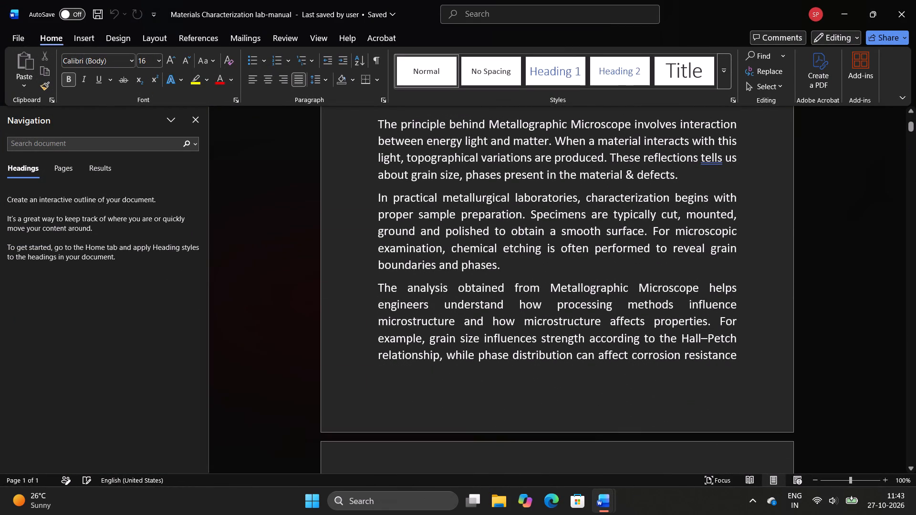
left_click(192, 120)
left_click(29, 476)
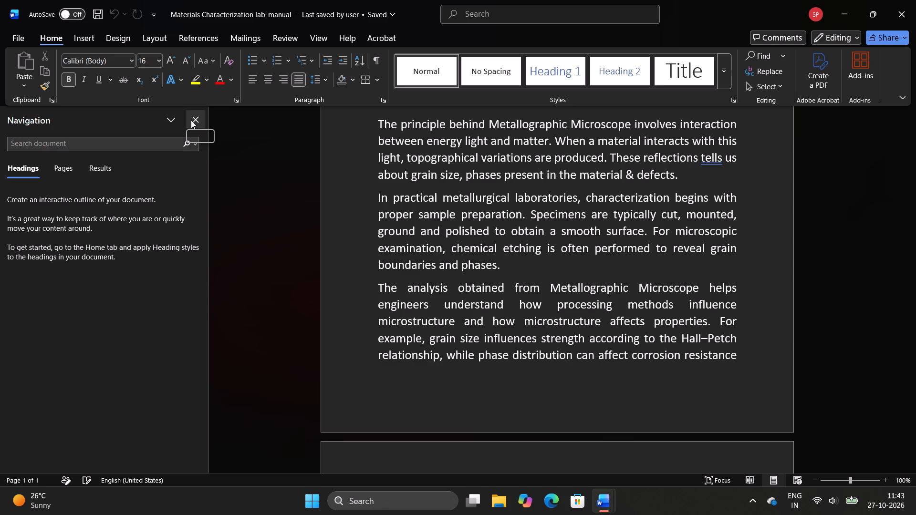
left_click(60, 161)
Copy the dark FTIR optics schematic from page 59 of the lab manual into the blank Document2.
scroll(103, 219, "down", 8)
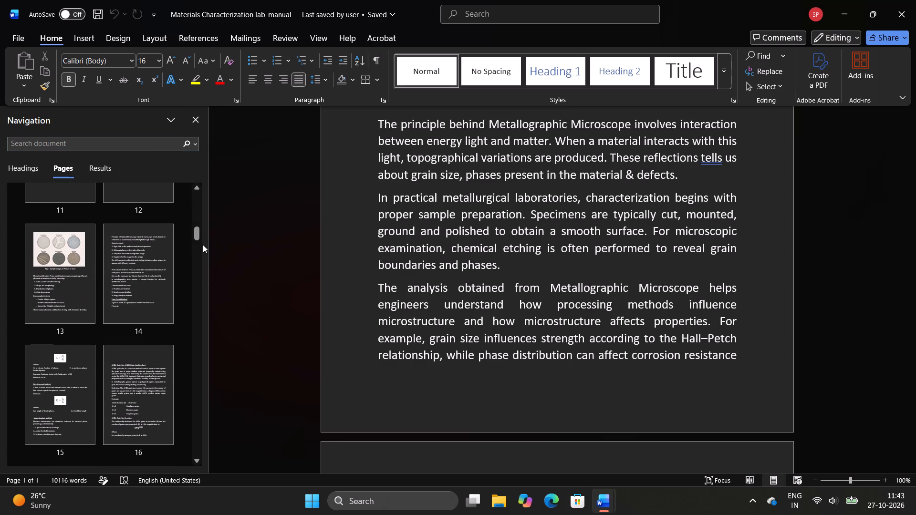
left_click(196, 234)
scroll(89, 260, "up", 6)
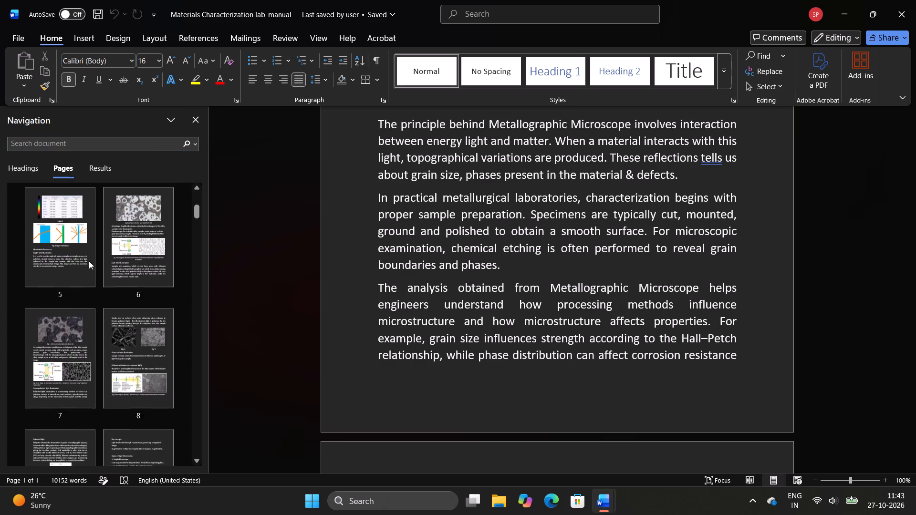
scroll(124, 268, "down", 9)
left_click_drag(195, 245, 193, 386)
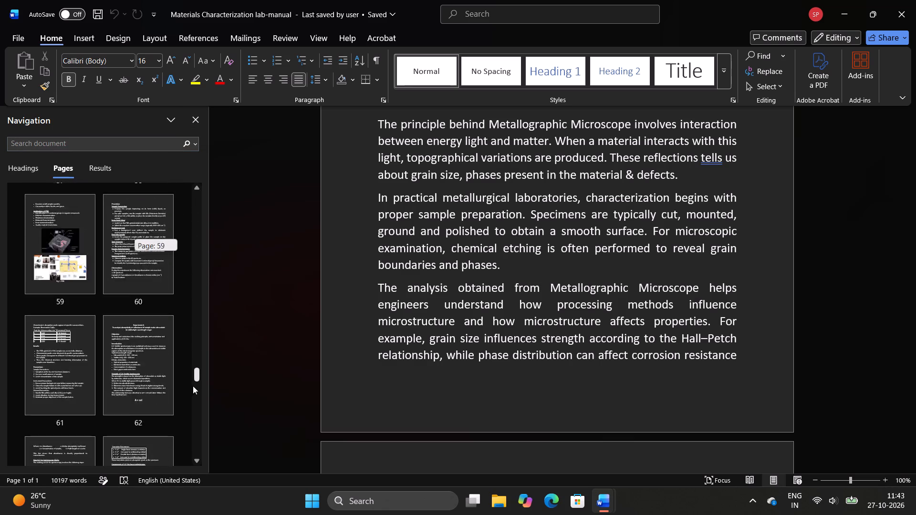
left_click_drag(193, 386, 197, 431)
scroll(111, 359, "up", 16)
scroll(104, 350, "down", 4)
left_click(39, 253)
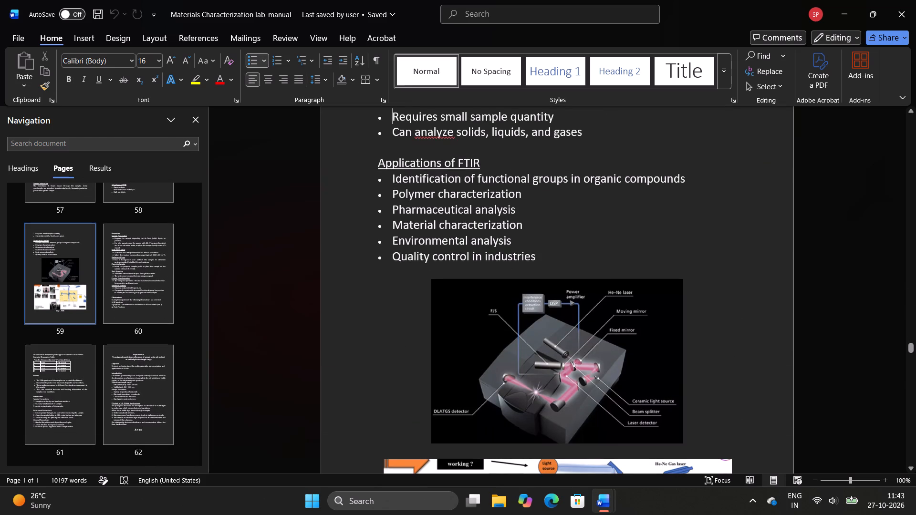
left_click(465, 317)
scroll(656, 297, "down", 2)
left_click(625, 406, "ctrl")
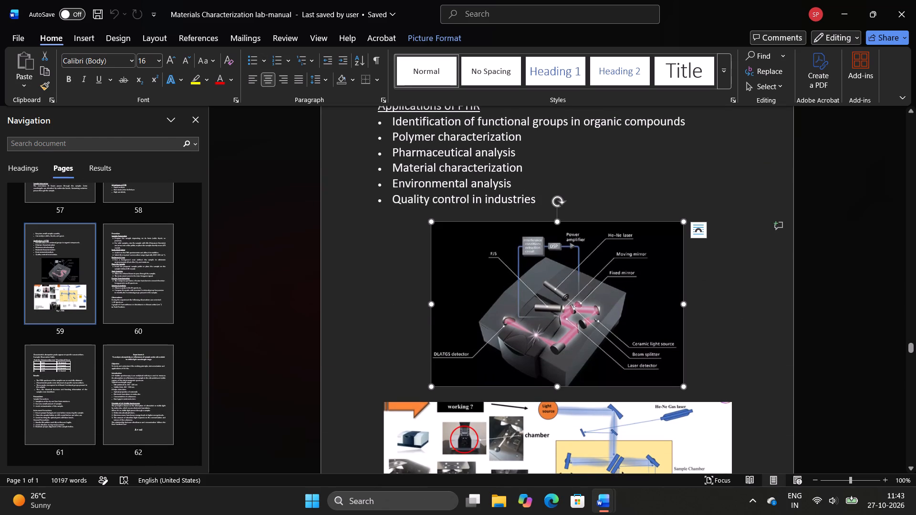
key("ctrl+c")
left_click(608, 503)
left_click(673, 423)
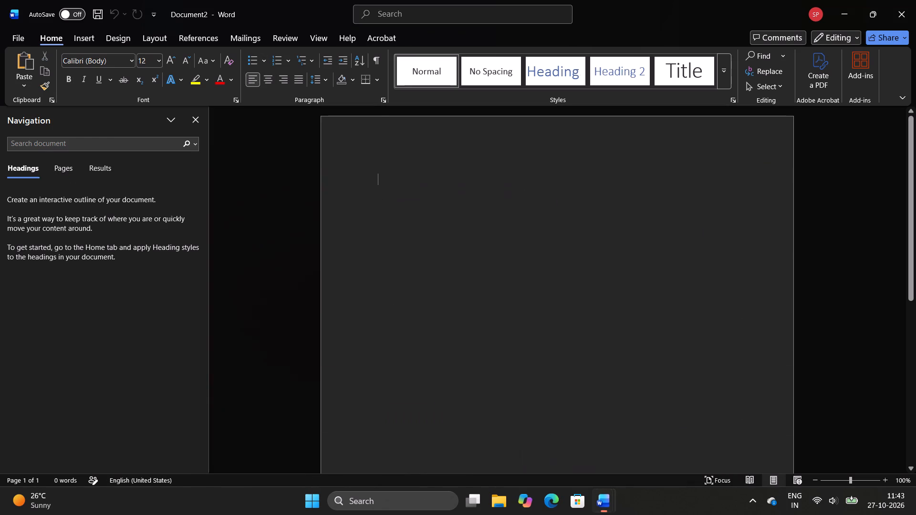
key("ctrl+v")
Copy the lab manual's FTIR equipment and process figure into Document2 below the optics schematic.
left_click(605, 514)
left_click(530, 435)
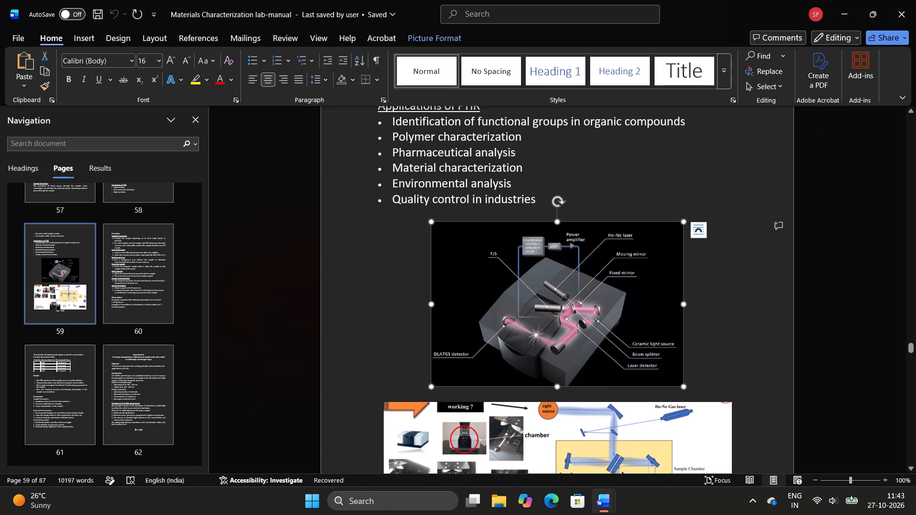
left_click(531, 435)
key("ctrl+c")
left_click(603, 497)
left_click(675, 441)
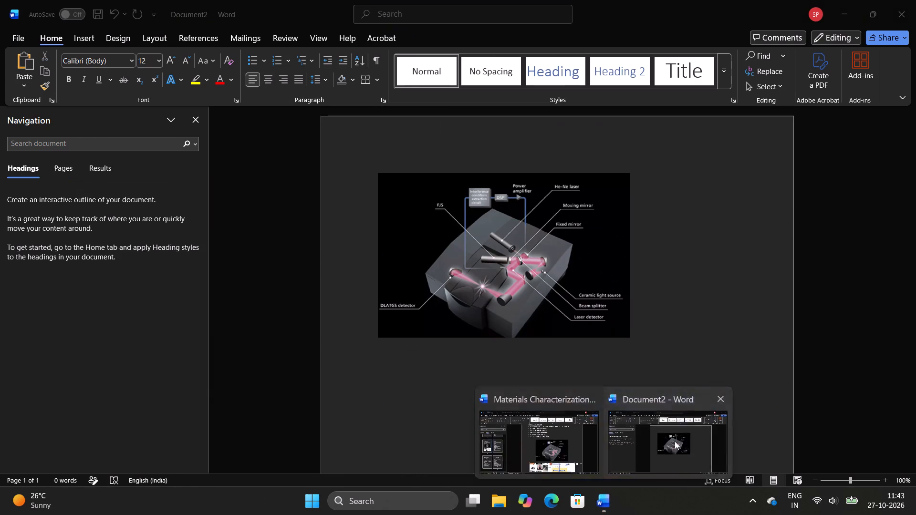
key("ctrl+v")
Copy the Fig. 1 UV-Vis Spectrometer photo from page 64 of the lab manual into Document2 after the FTIR figures.
left_click(616, 501)
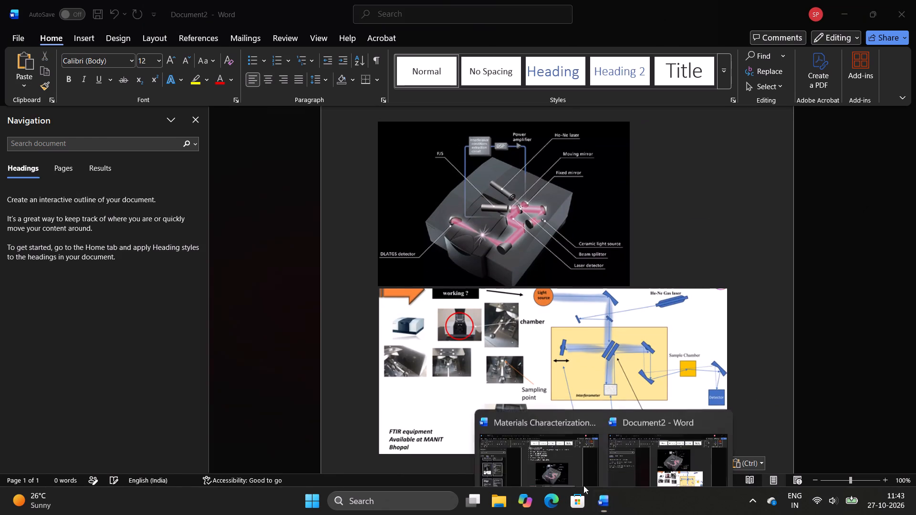
left_click(531, 442)
scroll(439, 360, "down", 20)
scroll(439, 360, "down", 20)
scroll(439, 360, "down", 10)
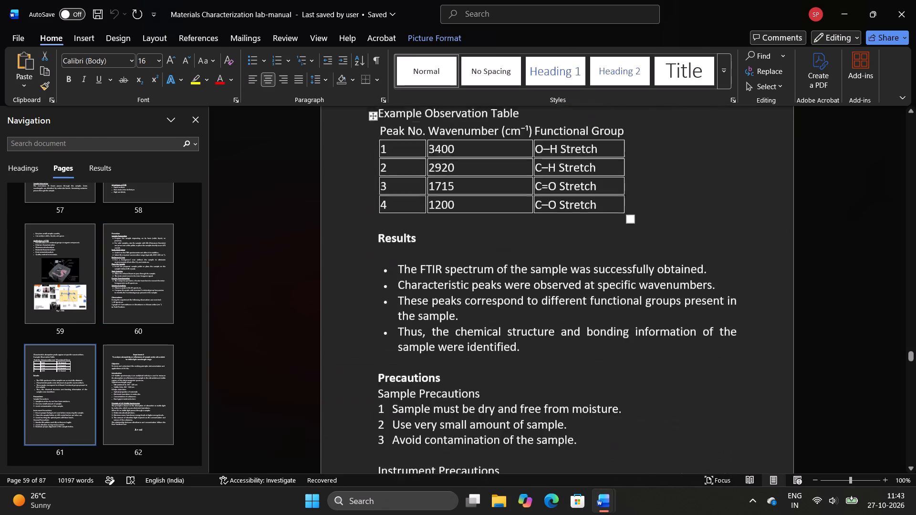
scroll(446, 348, "down", 20)
scroll(446, 348, "down", 20)
scroll(446, 348, "down", 20)
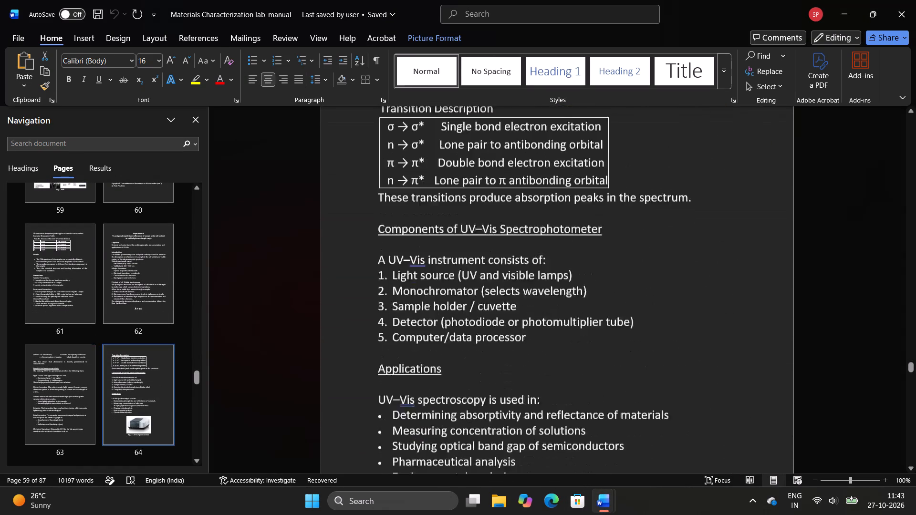
scroll(443, 393, "down", 15)
left_click(540, 128)
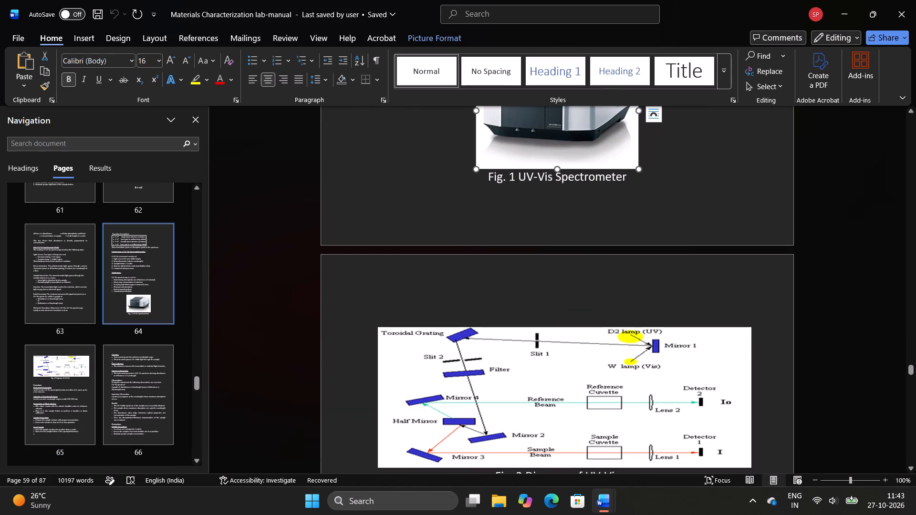
key("ctrl+c")
left_click(616, 514)
left_click(645, 463)
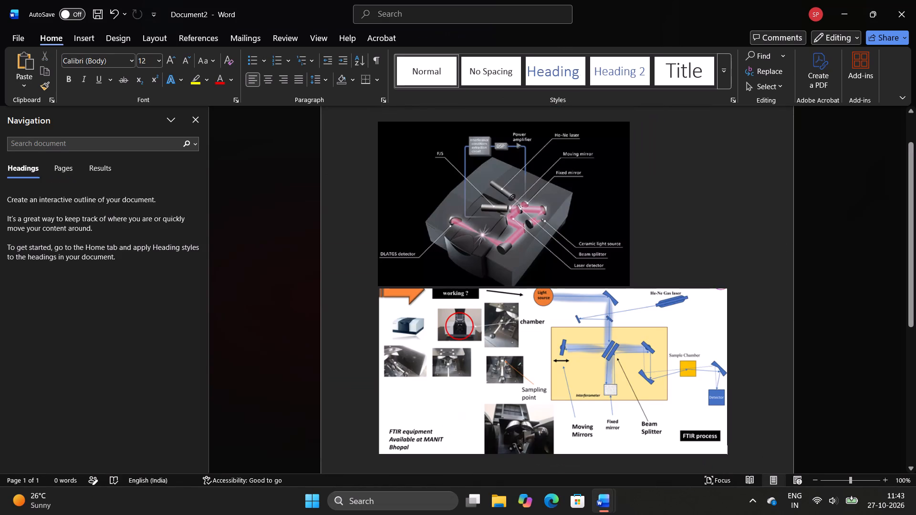
key("ctrl+v")
Copy the UV-Vis beam path diagram from page 65 of the lab manual into Document2 below the spectrometer photo.
left_click(607, 509)
left_click(525, 438)
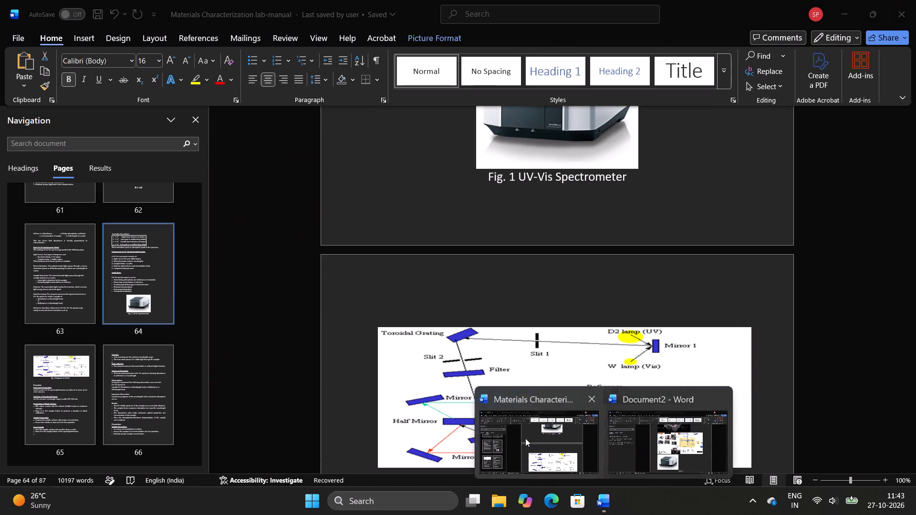
left_click(535, 389)
key("ctrl+c")
left_click(597, 506)
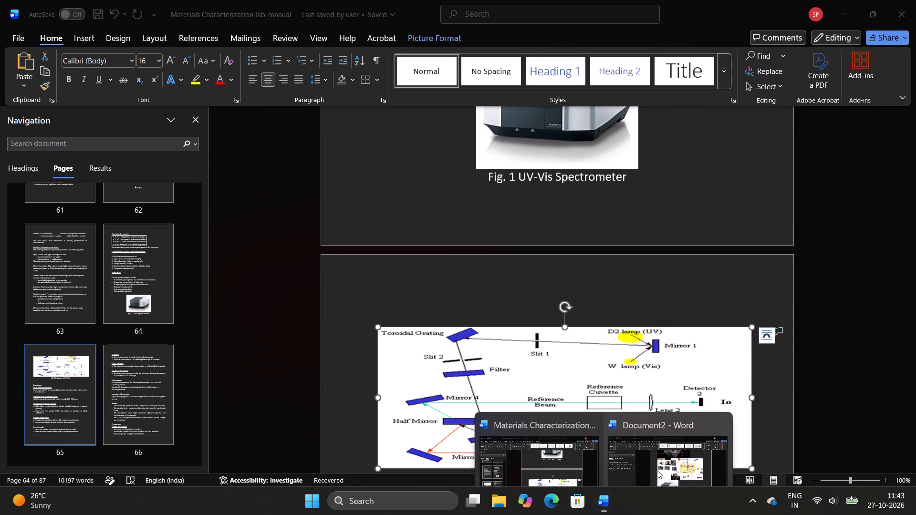
left_click(685, 440)
key("ctrl+v")
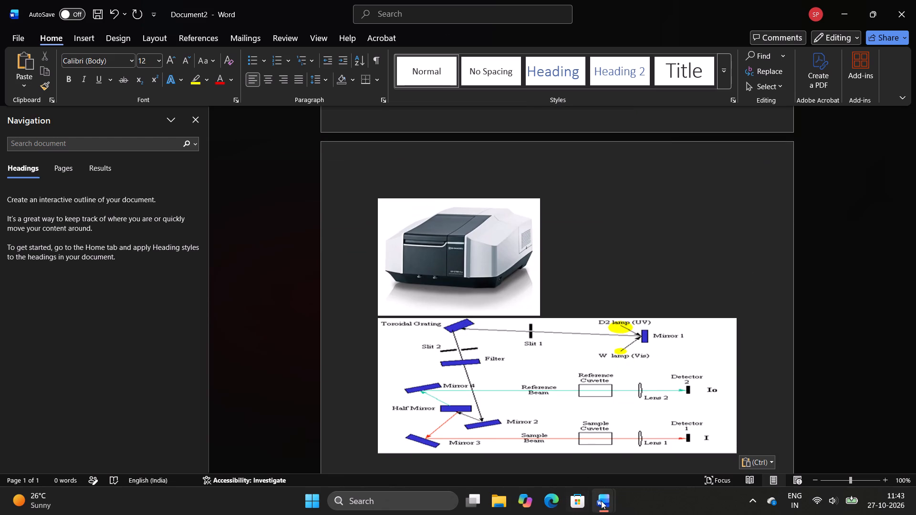
Copy the Fig. 1 Ray diagram from page 3 of the lab manual into Document2 below the UV-Vis diagram.
left_click(601, 501)
left_click(549, 442)
scroll(438, 346, "up", 16)
scroll(227, 297, "up", 8)
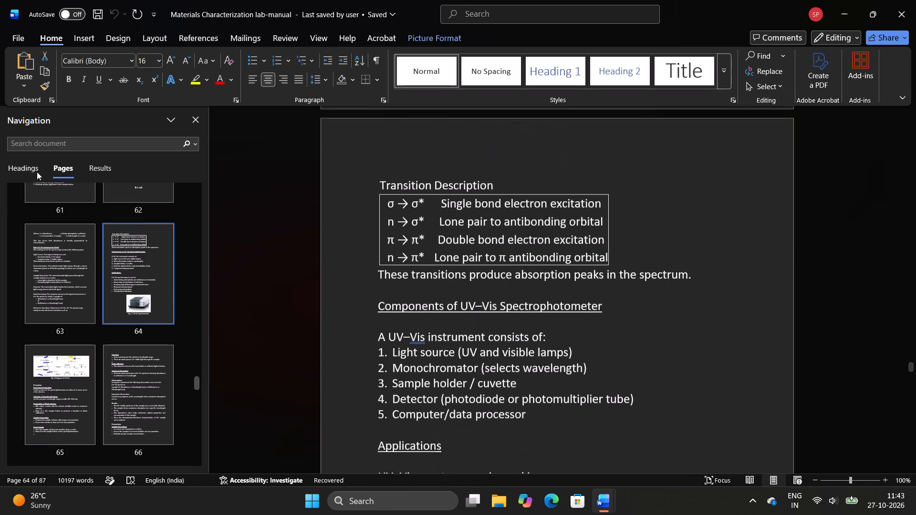
scroll(37, 172, "up", 20)
scroll(37, 172, "up", 20)
scroll(37, 172, "up", 20)
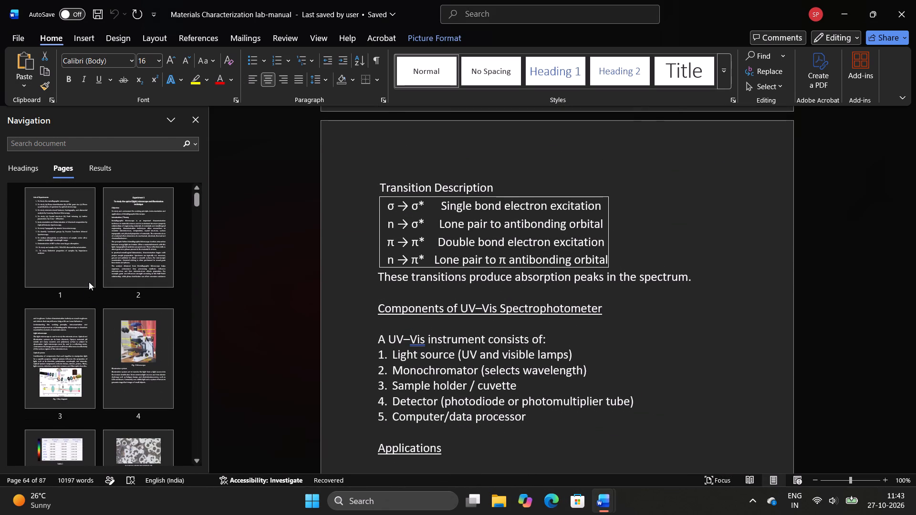
left_click(66, 352)
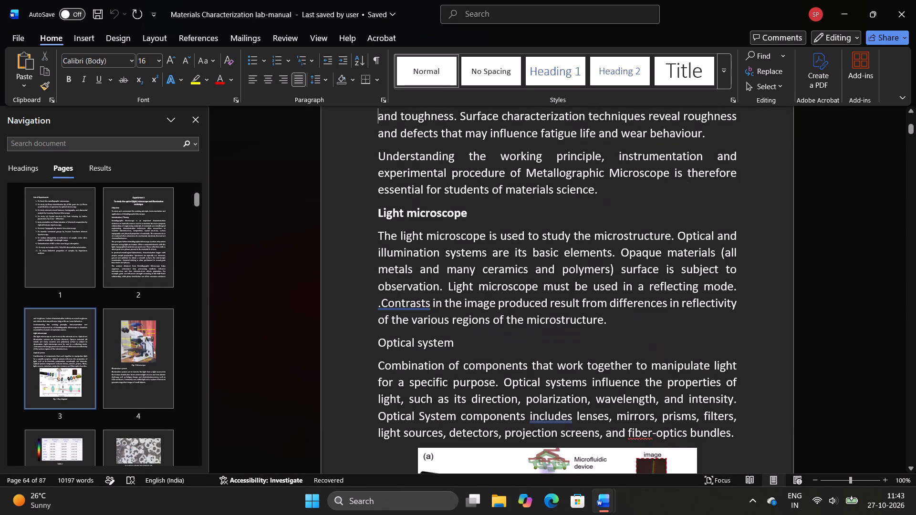
scroll(509, 398, "down", 5)
left_click(529, 340)
key("ctrl+c")
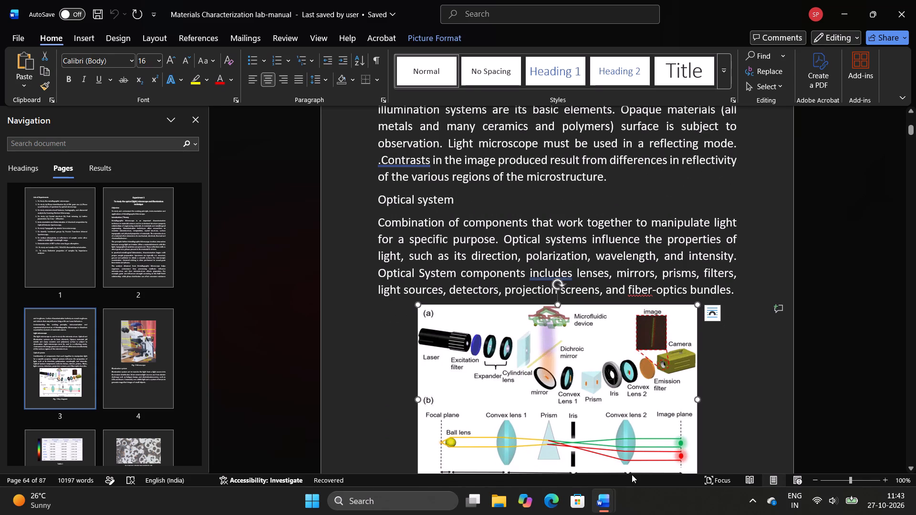
left_click(605, 506)
left_click(636, 459)
key("ctrl+v")
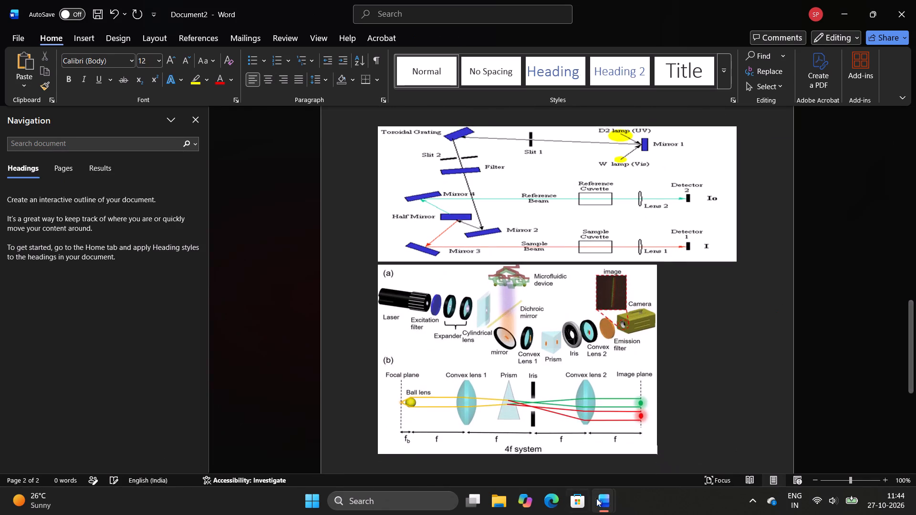
Copy the labelled Fig. 2 Microscope photo from page 4 of the lab manual into Document2 after the ray diagram.
left_click(601, 501)
left_click(560, 430)
scroll(325, 352, "down", 6)
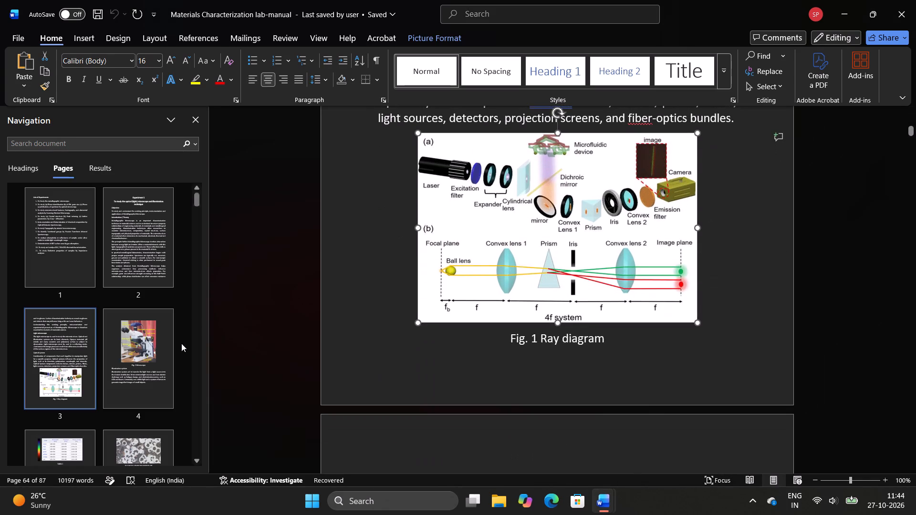
left_click(152, 341)
left_click(502, 278)
key("ctrl+c")
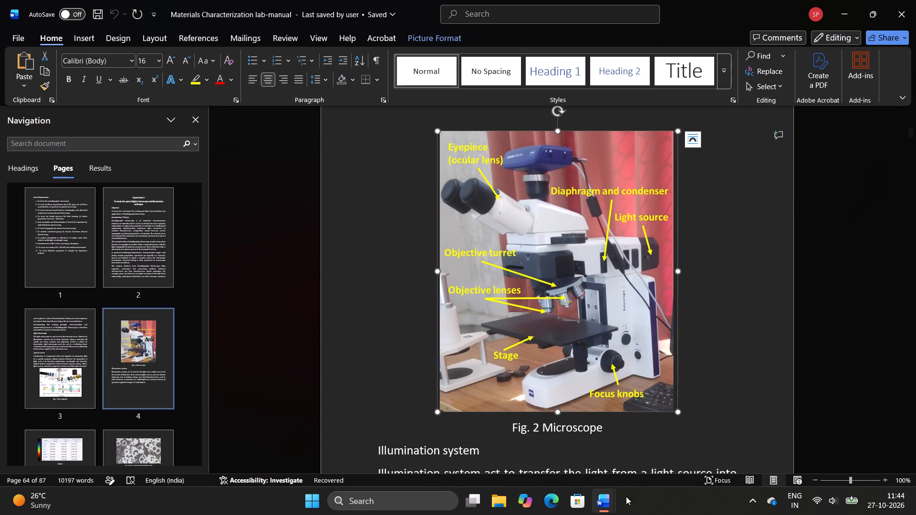
left_click(601, 496)
left_click(645, 454)
key("ctrl+v")
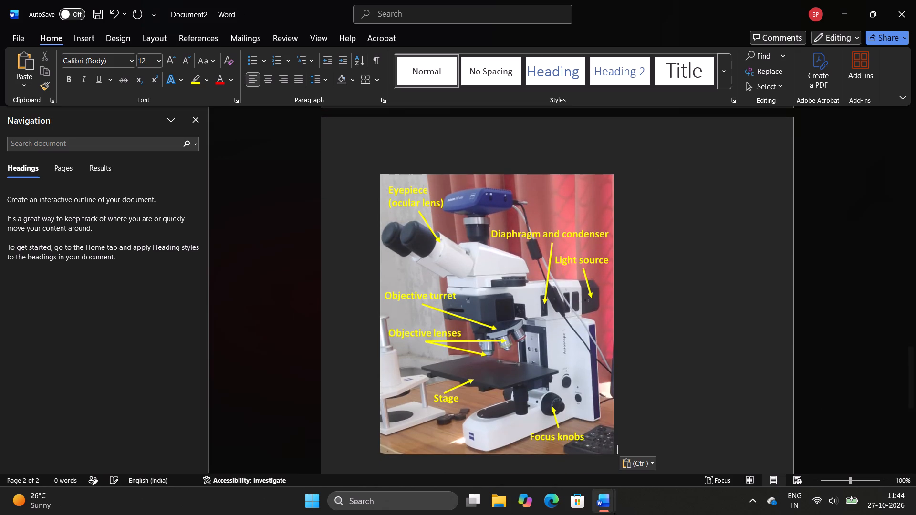
Copy the Fig. 4 cast iron bright-field micrograph from page 6 of the lab manual into Document2 below the microscope photo.
left_click(603, 508)
left_click(456, 423)
left_click(602, 495)
left_click(568, 463)
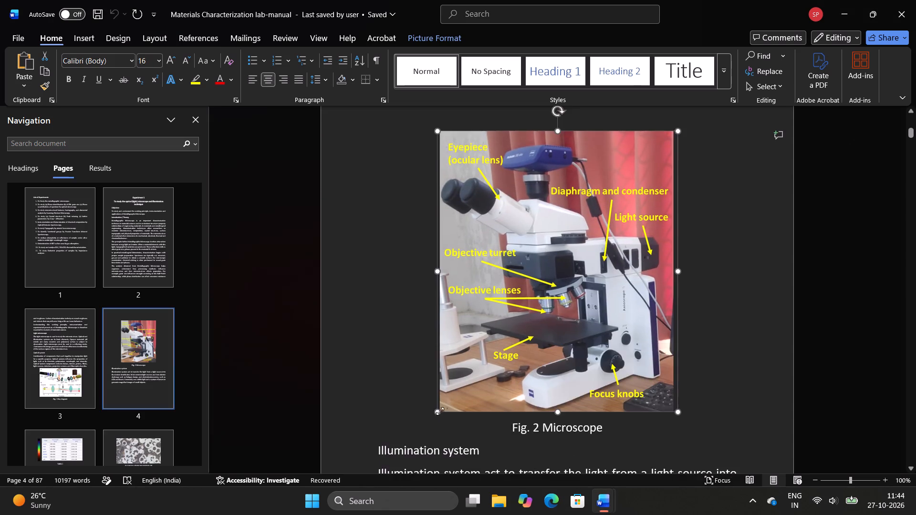
scroll(424, 404, "down", 7)
scroll(134, 341, "down", 6)
scroll(31, 282, "up", 5)
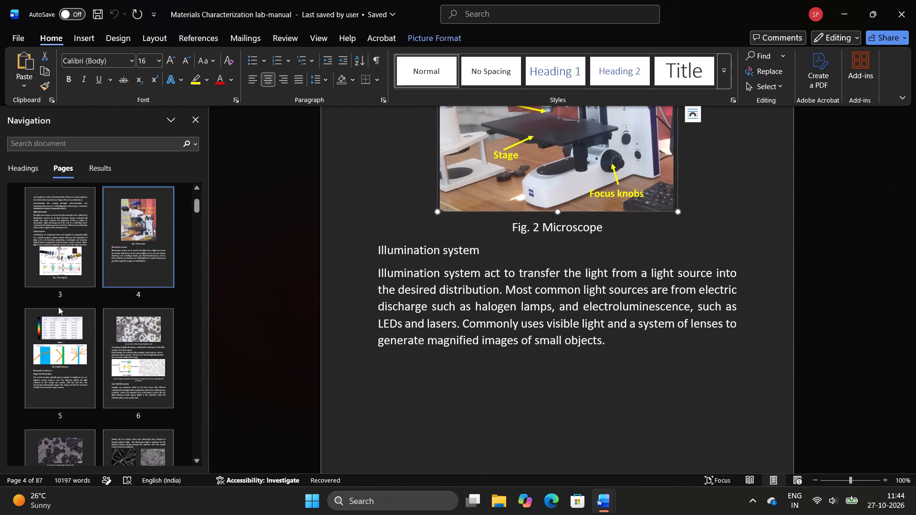
left_click(57, 340)
left_click(464, 335)
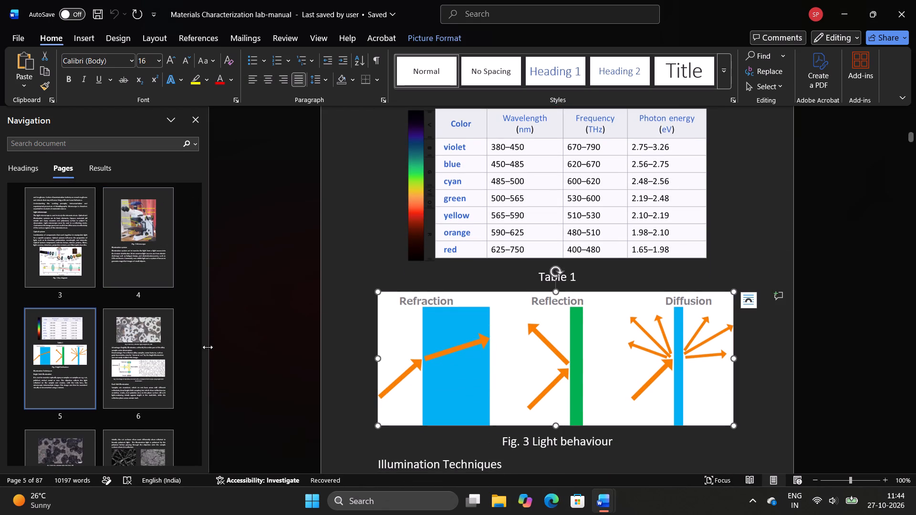
left_click(175, 354)
left_click(492, 253)
key("ctrl+c")
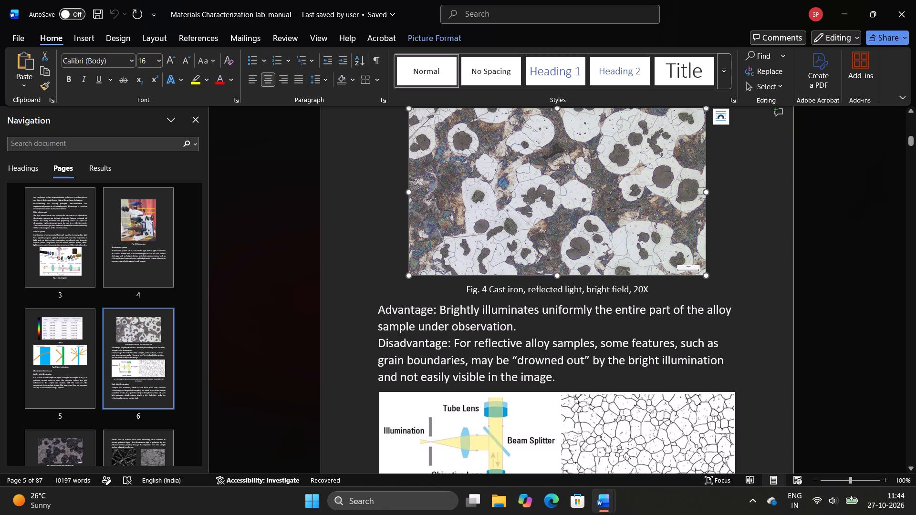
left_click(615, 493)
left_click(663, 436)
key("ctrl+v")
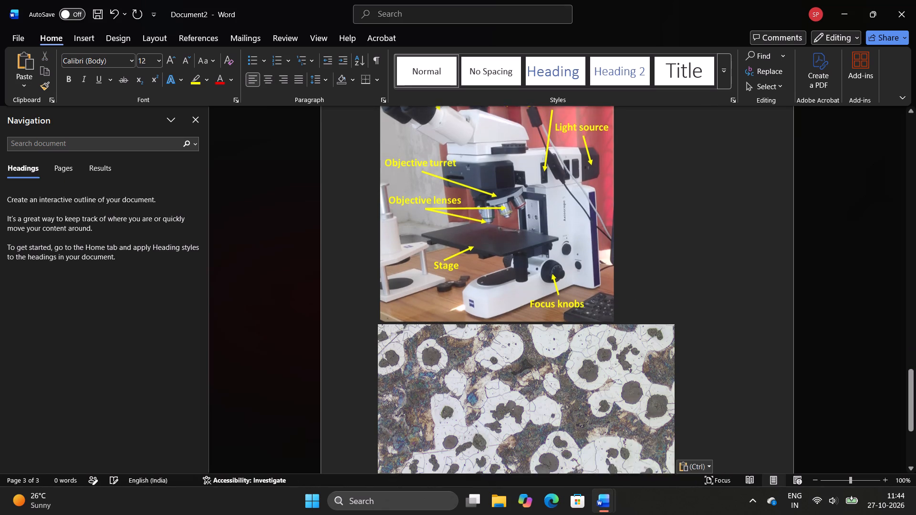
Copy the Fig. 5 bright-field illumination image from page 6 of the lab manual into Document2 below the cast iron micrograph.
left_click(605, 493)
left_click(538, 441)
left_click(524, 427)
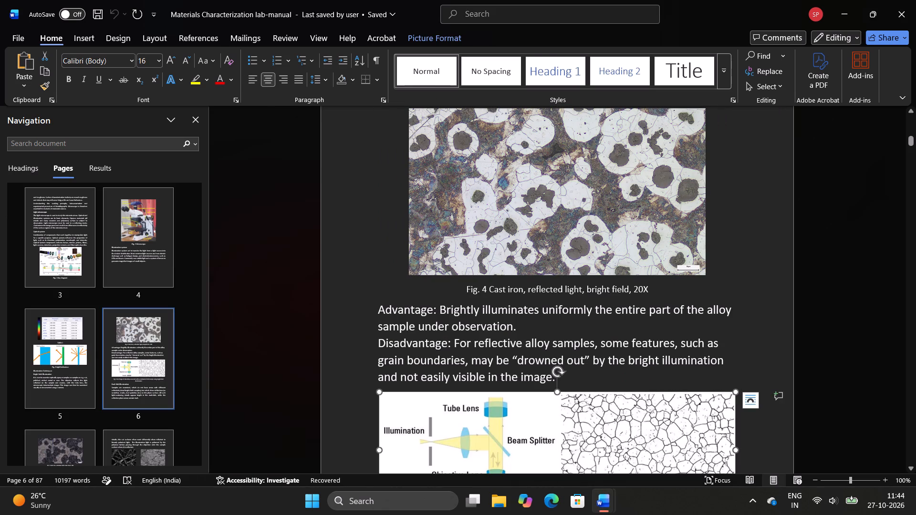
key("ctrl+c")
left_click(607, 504)
left_click(674, 445)
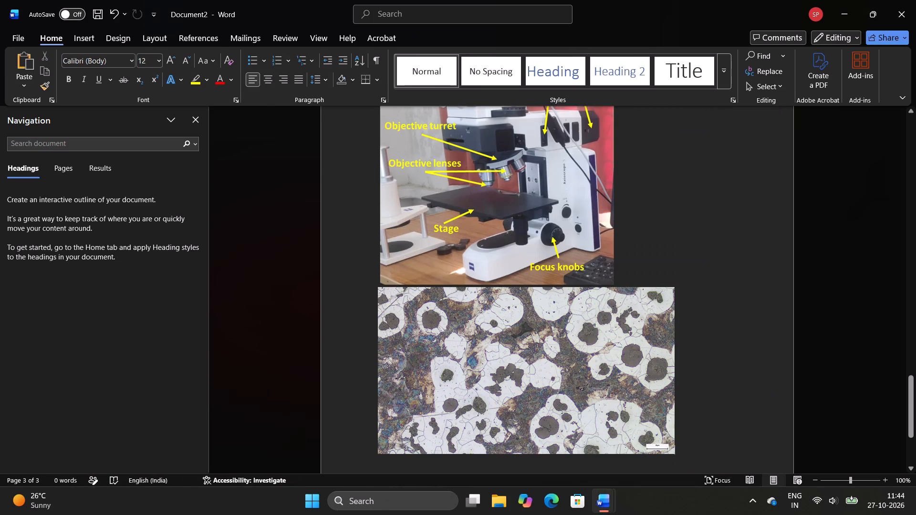
key("ctrl+v")
Copy the Fig. 6 cast iron dark-field micrograph from page 7 of the lab manual into Document2 below the Fig. 5 image.
left_click(605, 497)
left_click(526, 425)
scroll(390, 354, "down", 12)
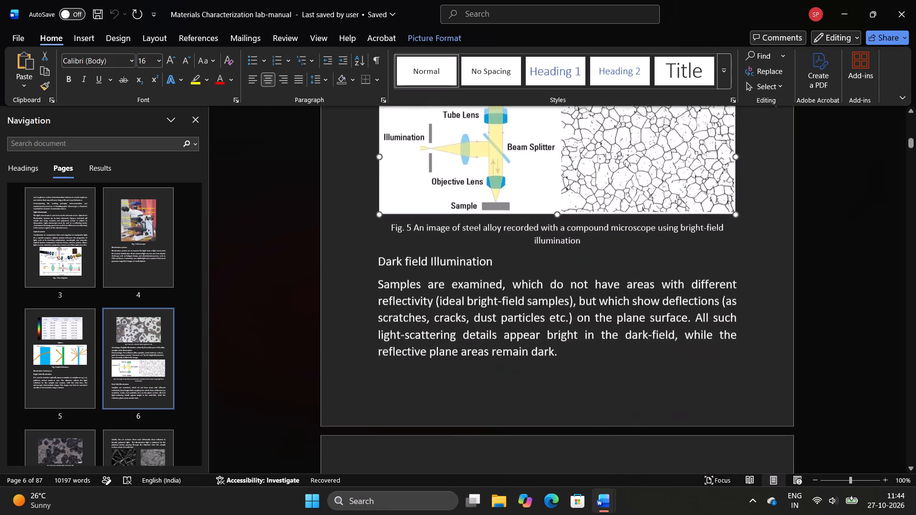
scroll(430, 321, "down", 9)
left_click(510, 268)
key("ctrl+c")
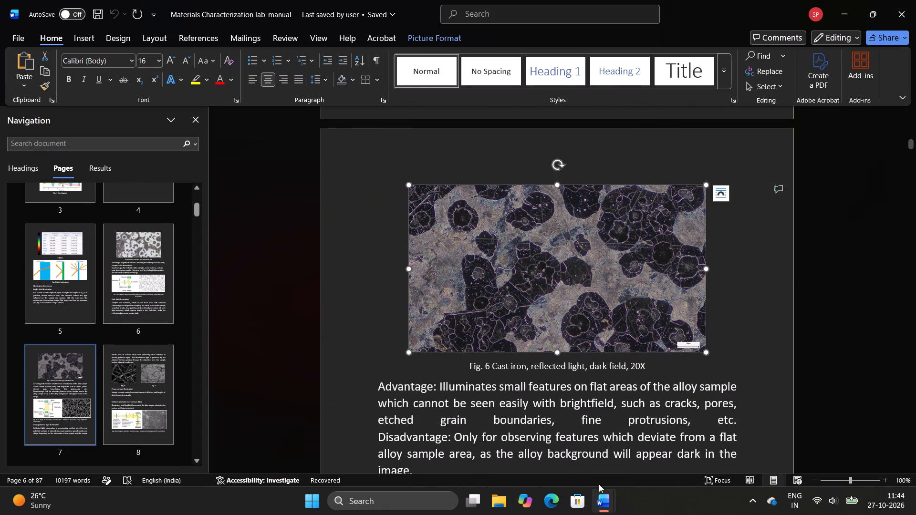
left_click(599, 484)
left_click(605, 490)
left_click(677, 436)
key("ctrl+v")
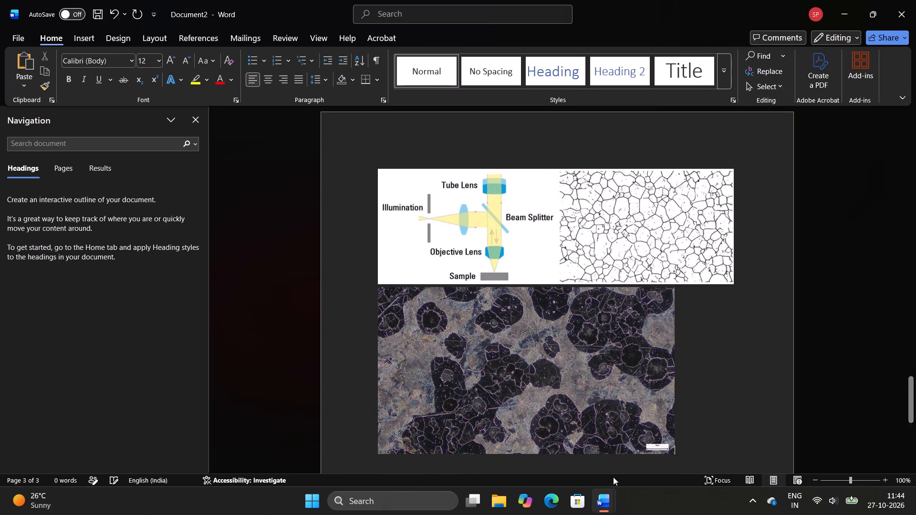
Copy the Fig. 7 steel alloy illumination image from page 7 of the lab manual into Document2 below the dark-field micrograph.
left_click(604, 493)
left_click(533, 436)
scroll(533, 371, "down", 11)
left_click(513, 236)
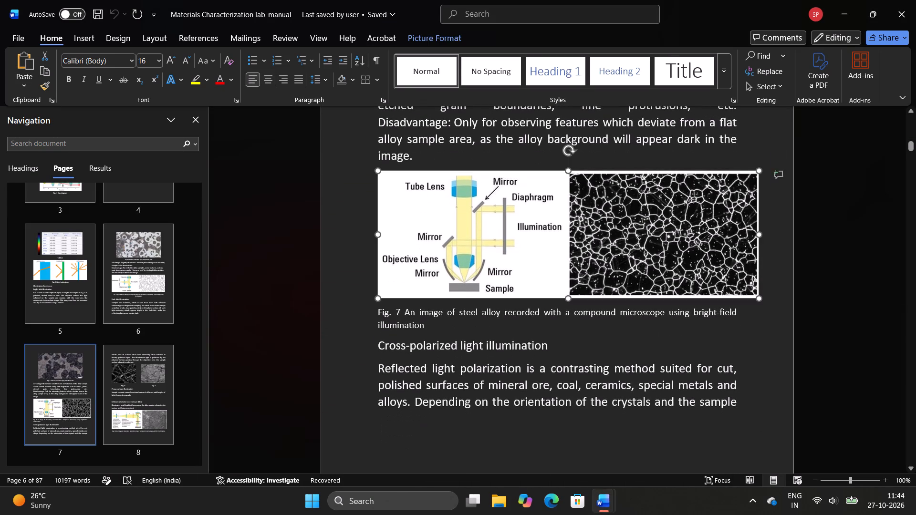
key("ctrl+c")
left_click(598, 509)
left_click(660, 450)
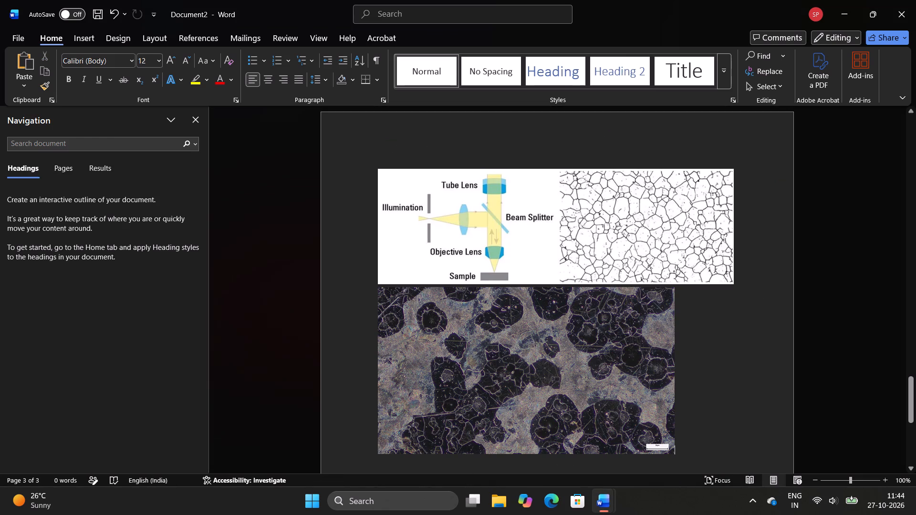
key("ctrl+v")
Copy the dark Fig. 8 fibre micrograph from page 8 of the lab manual into Document2 below the Fig. 7 image.
left_click(611, 496)
left_click(572, 432)
scroll(488, 356, "down", 7)
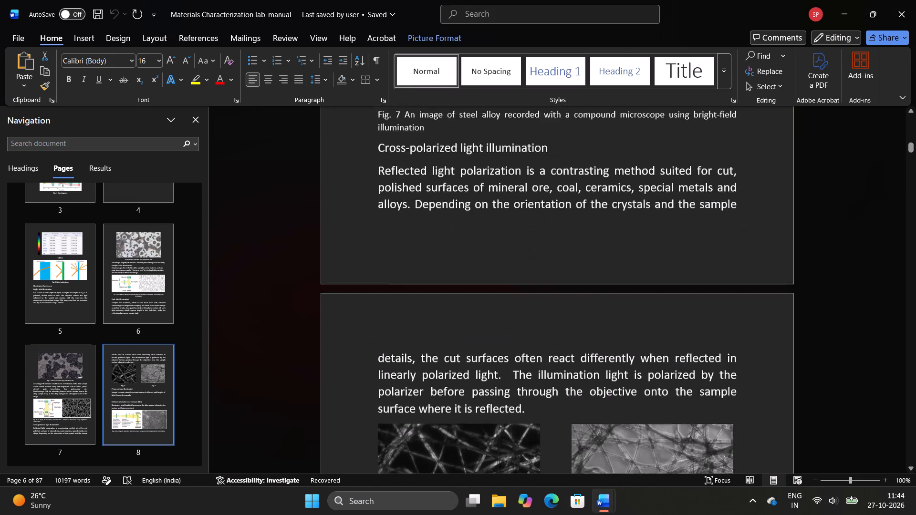
scroll(488, 356, "down", 8)
left_click(480, 289)
key("ctrl+c")
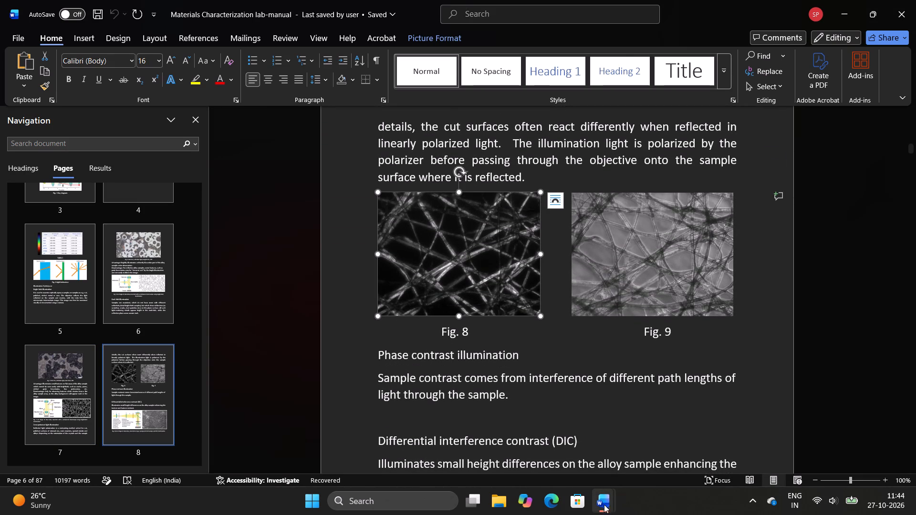
left_click(603, 503)
left_click(671, 446)
key("ctrl+v")
Copy the Fig. 9 micrograph from page 8 of the lab manual into Document2 directly beside the Fig. 8 image.
left_click(598, 503)
left_click(554, 443)
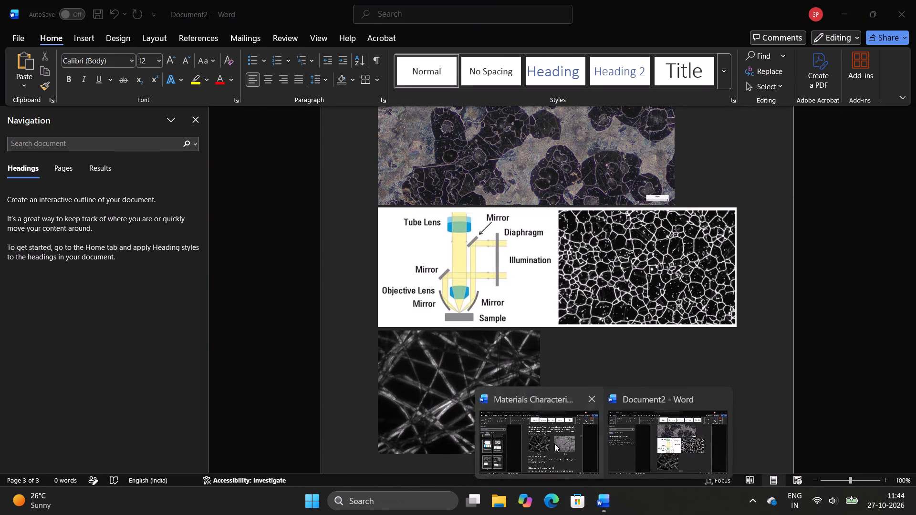
left_click(649, 290)
key("ctrl+c")
left_click(610, 497)
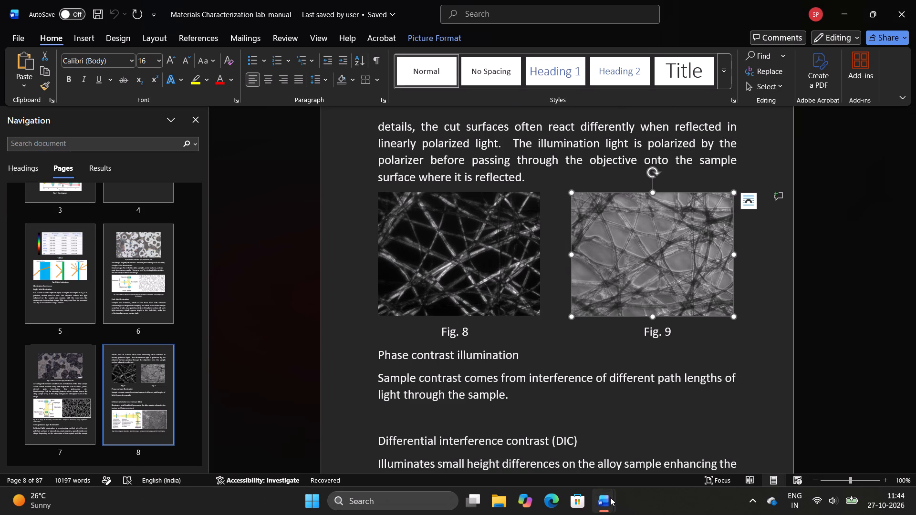
left_click(683, 428)
key("ctrl+v")
Copy the Fig. 10 DIC illumination image from page 8 of the lab manual into Document2 after the Fig. 9 micrograph.
left_click(601, 508)
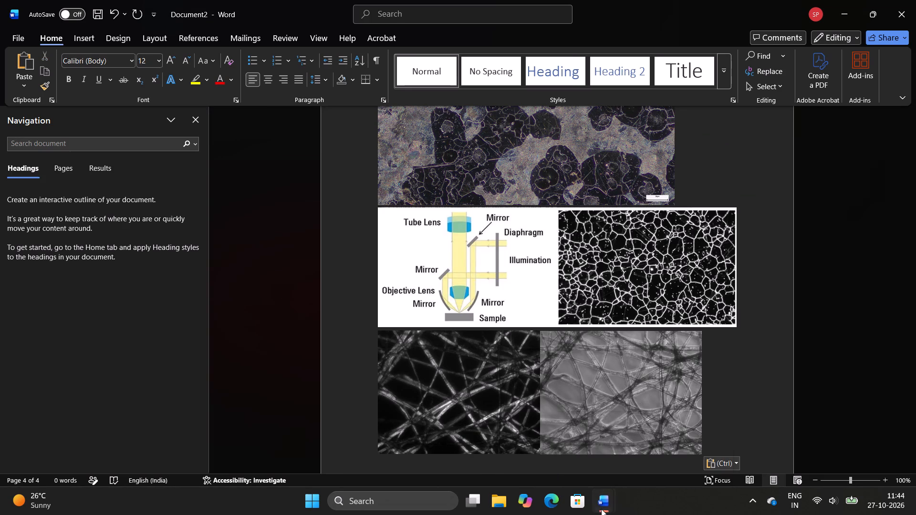
left_click(563, 441)
scroll(551, 339, "down", 15)
scroll(550, 339, "up", 4)
left_click(565, 268)
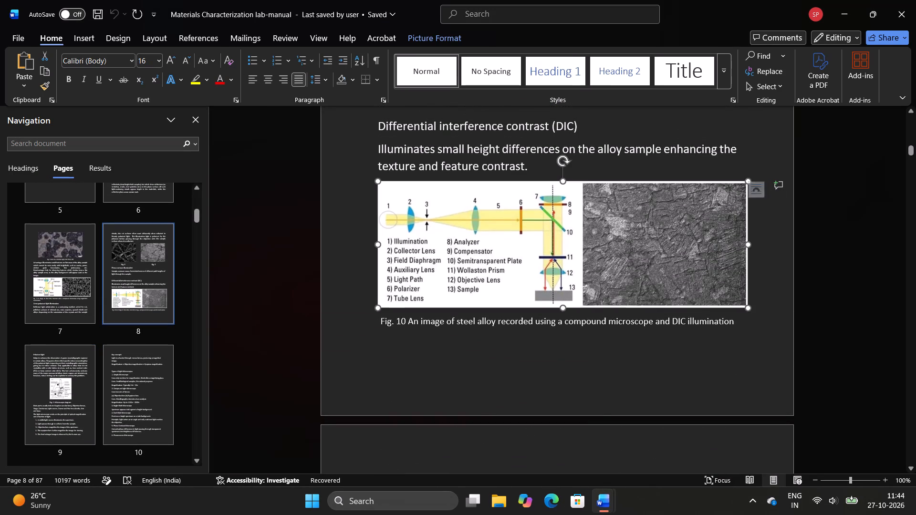
key("ctrl+c")
left_click(608, 509)
left_click(675, 431)
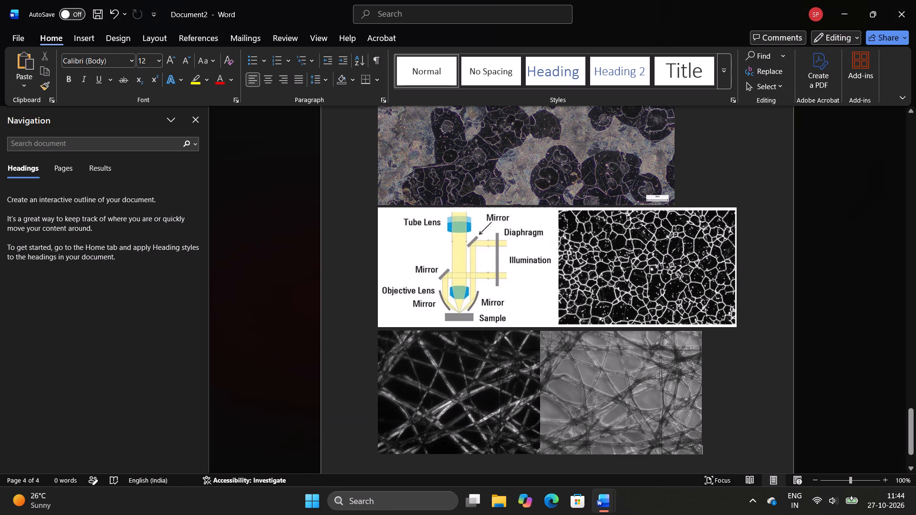
key("ctrl+v")
Copy the Fig. 1 Sample images of Phases in steel from page 13 of the lab manual into Document2 below the DIC image.
left_click(602, 499)
left_click(558, 446)
scroll(558, 338, "down", 4)
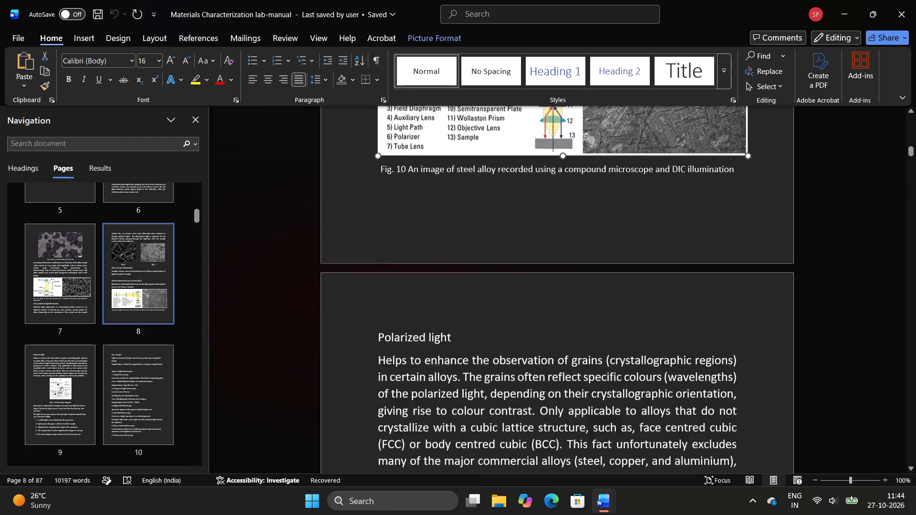
scroll(558, 338, "down", 13)
scroll(544, 239, "down", 19)
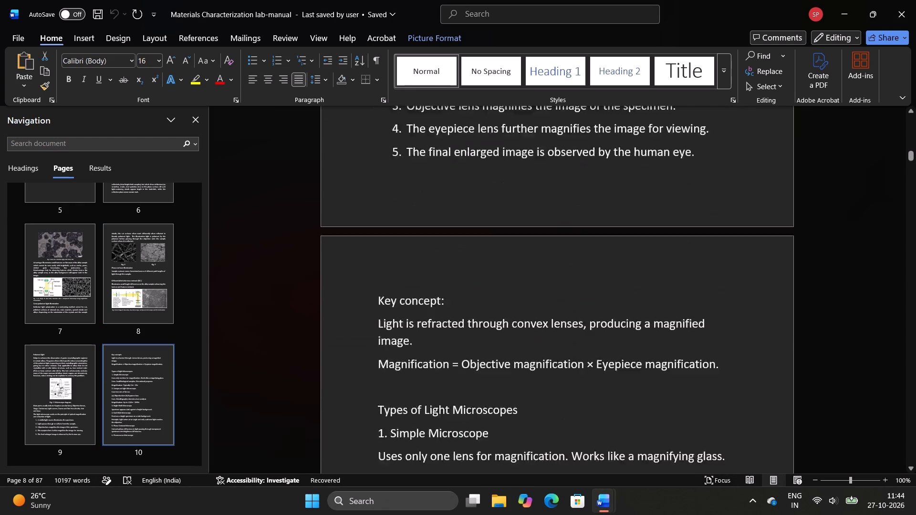
scroll(544, 239, "down", 20)
scroll(544, 239, "down", 10)
scroll(544, 240, "up", 3)
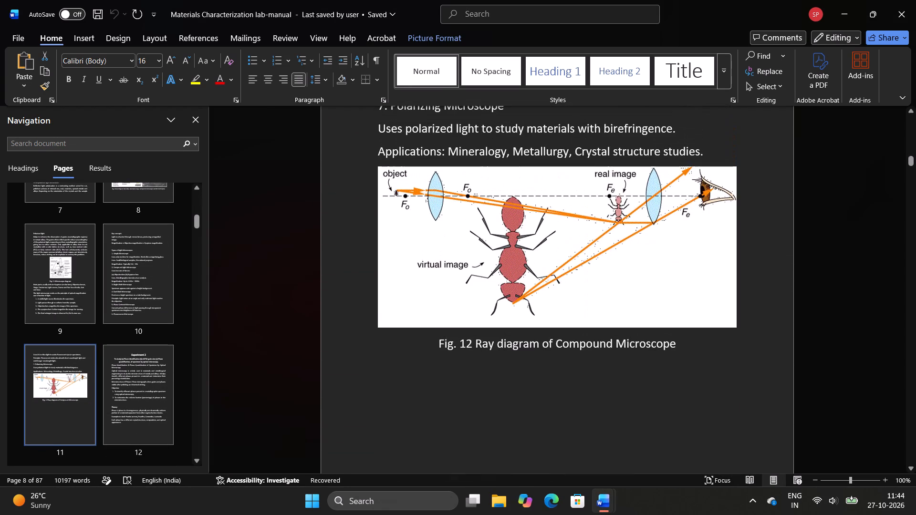
left_click(544, 240)
scroll(544, 240, "down", 20)
scroll(544, 240, "down", 2)
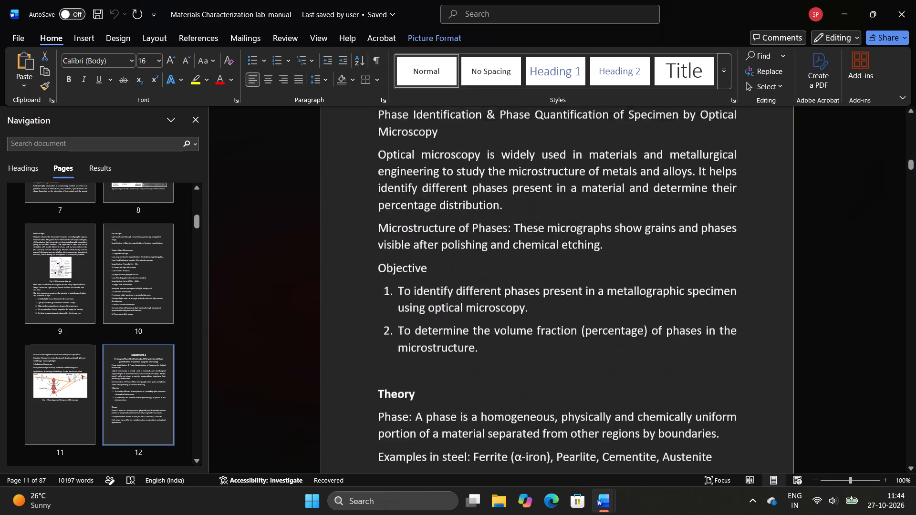
scroll(544, 240, "down", 20)
scroll(544, 240, "down", 4)
left_click(545, 221)
key("ctrl+c")
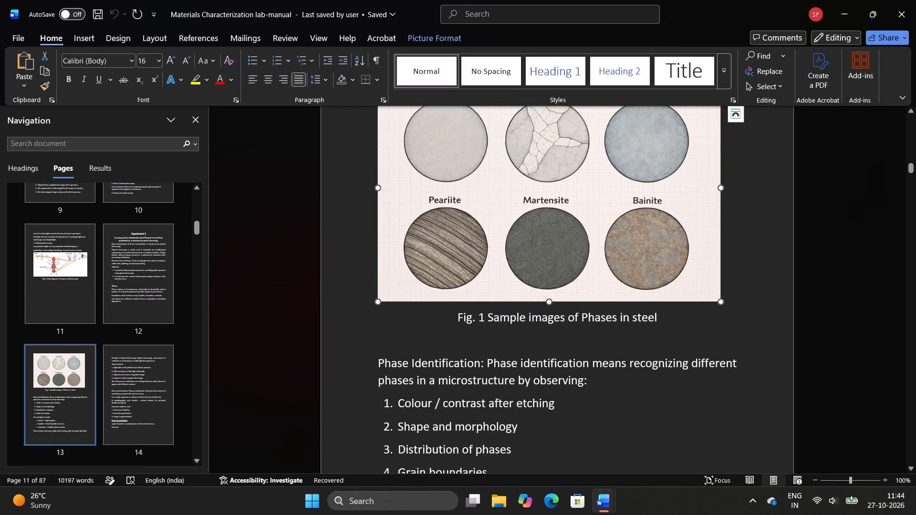
left_click(609, 500)
left_click(667, 432)
key("ctrl+v")
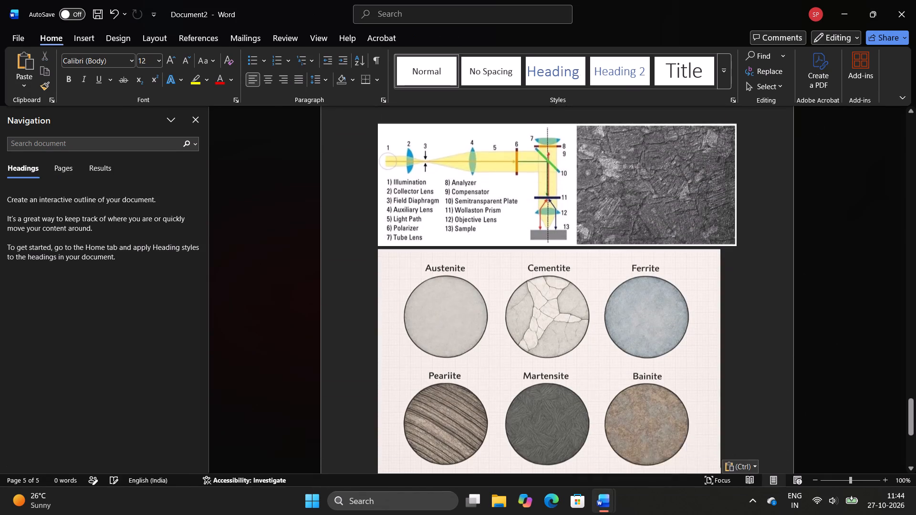
Shrink the black FTIR optical layout picture at the start of Document2 to about half the text width.
scroll(629, 361, "up", 20)
scroll(629, 361, "up", 20)
scroll(629, 361, "up", 3)
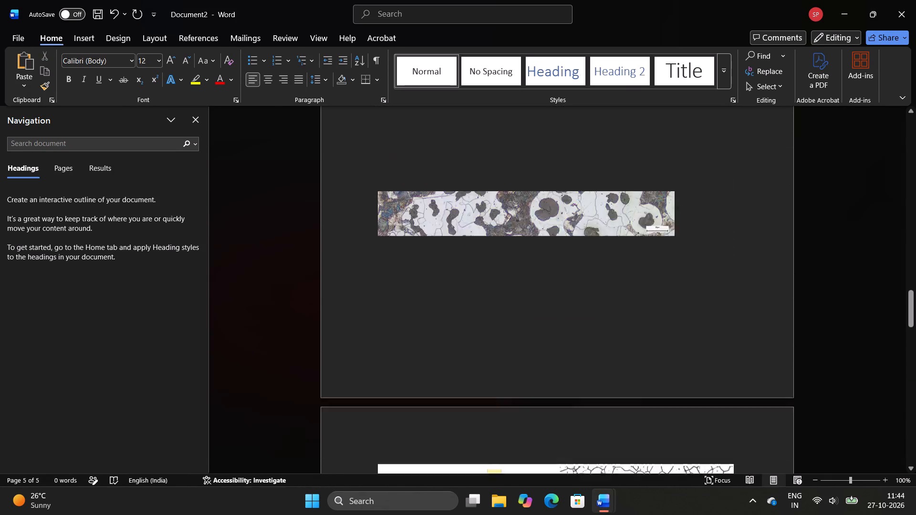
scroll(629, 361, "up", 20)
scroll(629, 361, "up", 20)
scroll(629, 361, "up", 20)
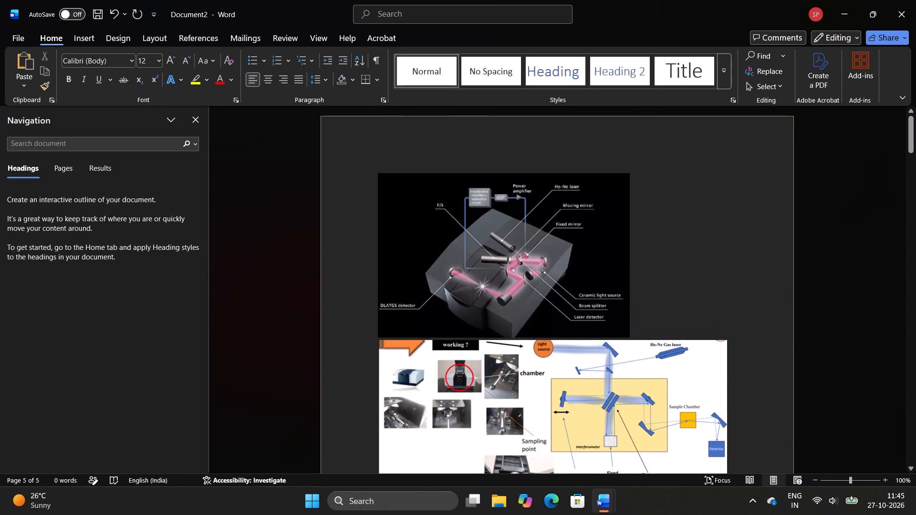
left_click(576, 318)
left_click_drag(628, 336, 533, 293)
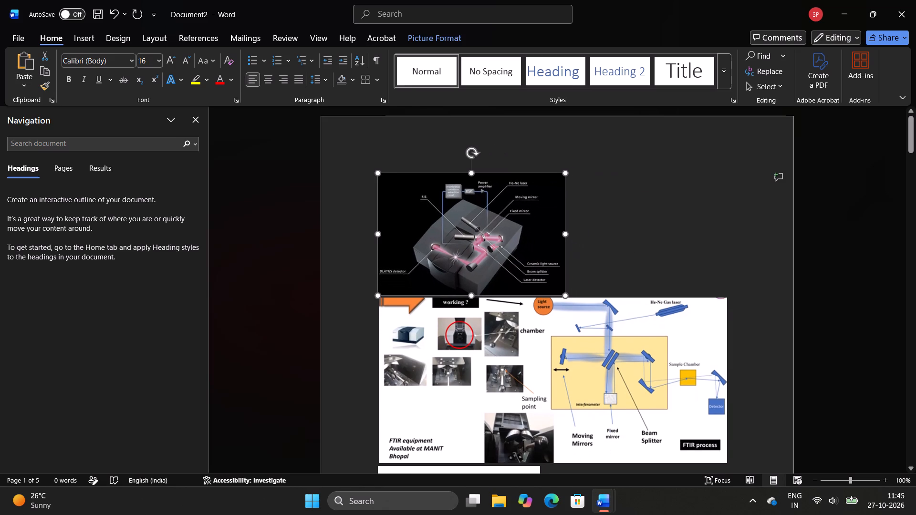
left_click_drag(533, 293, 530, 292)
Move the spectrometer photo up beside the black FTIR optical layout picture on page 1.
scroll(530, 292, "down", 5)
left_click_drag(500, 411, 611, 133)
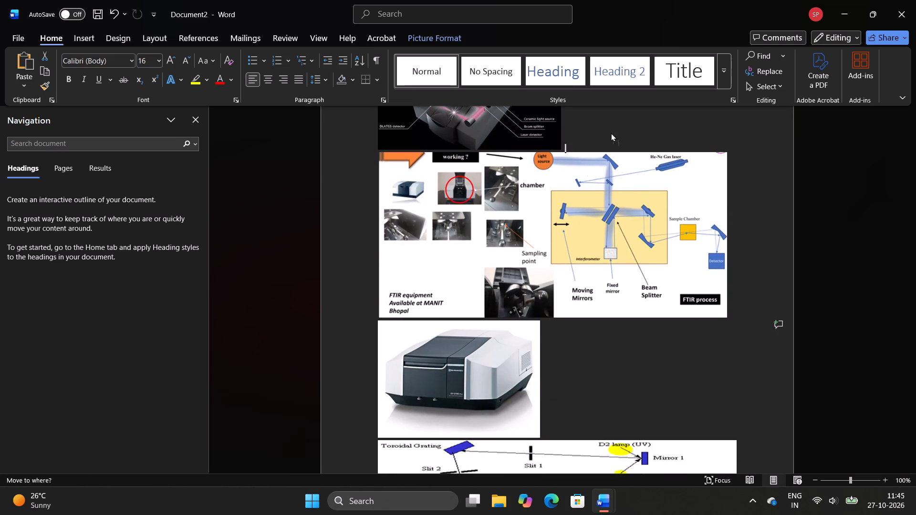
left_click_drag(611, 133, 611, 132)
Shrink the UV-Vis beam path diagram on page 1 to about three quarters of the text width, keeping its proportions.
scroll(594, 282, "up", 2)
scroll(594, 282, "down", 12)
scroll(493, 254, "up", 3)
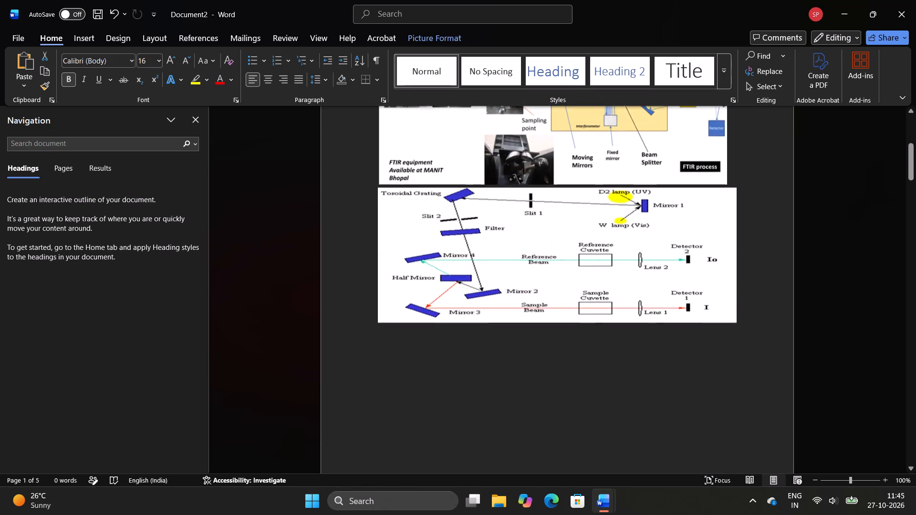
scroll(502, 263, "down", 13)
scroll(502, 263, "up", 11)
left_click(568, 243)
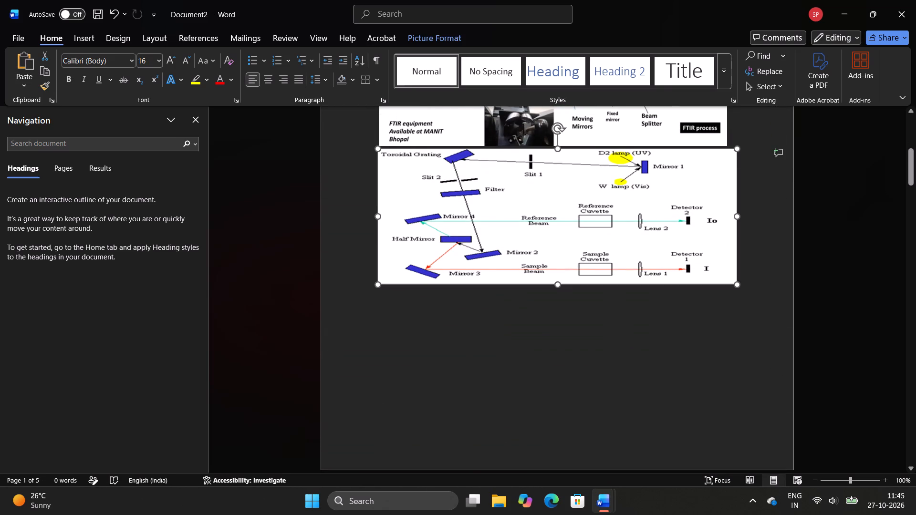
left_click_drag(735, 282, 609, 250)
Shrink the ray diagram below the UV-Vis diagram to slightly over half the text width so it fits on page 1.
scroll(609, 256, "down", 4)
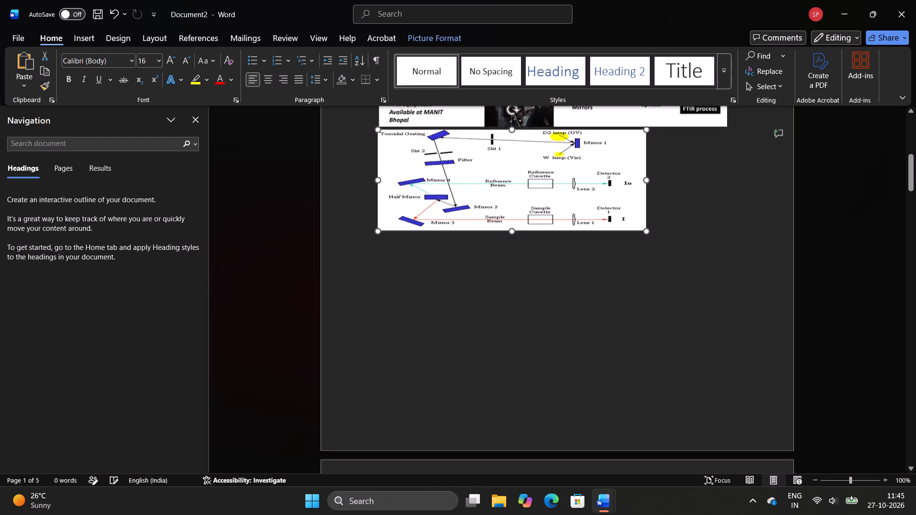
scroll(609, 258, "down", 3)
left_click(570, 382)
scroll(644, 400, "down", 5)
left_click_drag(657, 383, 520, 326)
scroll(562, 305, "up", 9)
left_click(833, 299)
Shrink the labelled microscope photo at the start of page 2 to slightly over half the text width.
scroll(833, 299, "down", 5)
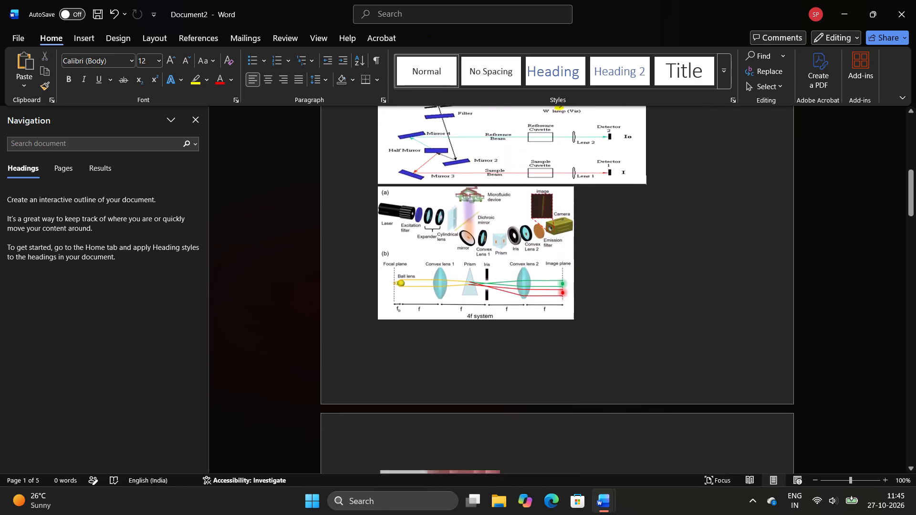
scroll(832, 299, "down", 16)
left_click(532, 274)
left_click_drag(619, 330, 518, 286)
Shrink the cast iron bright-field micrograph and move it up beside the microscope photo on page 2.
left_click(565, 352)
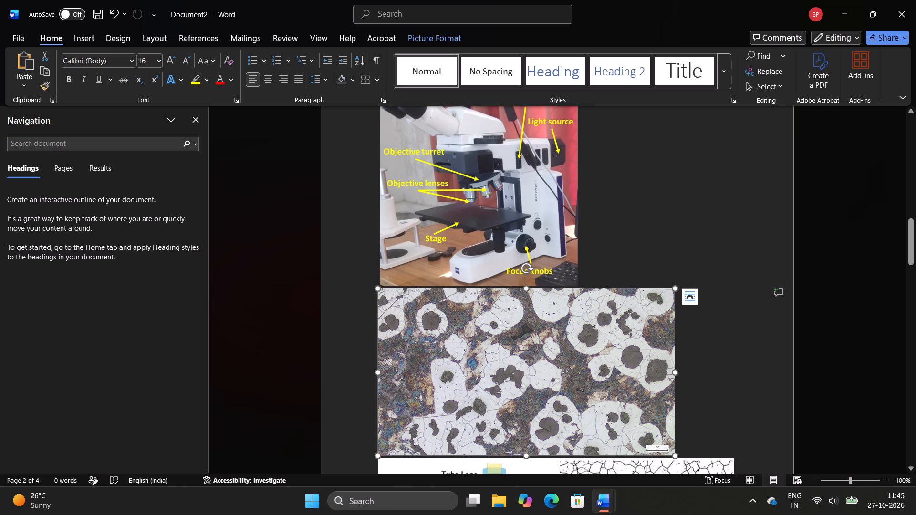
left_click_drag(674, 456, 571, 407)
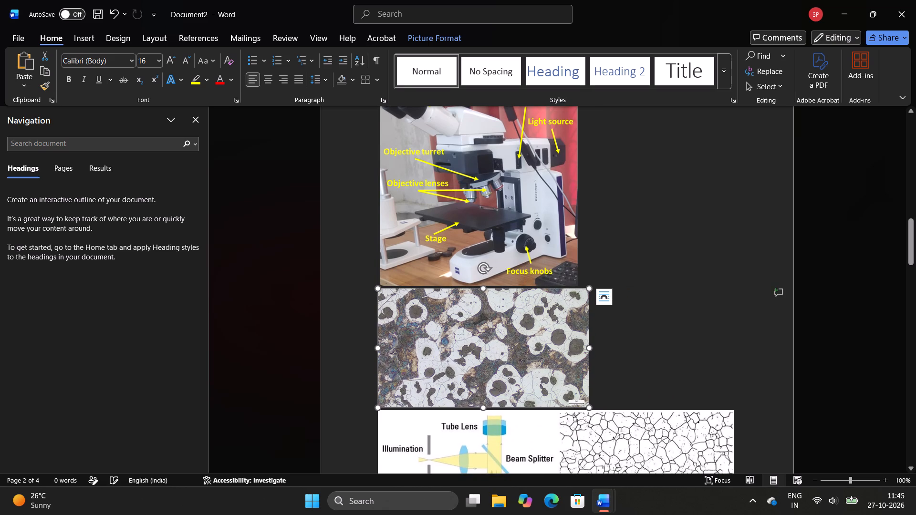
left_click_drag(590, 407, 564, 396)
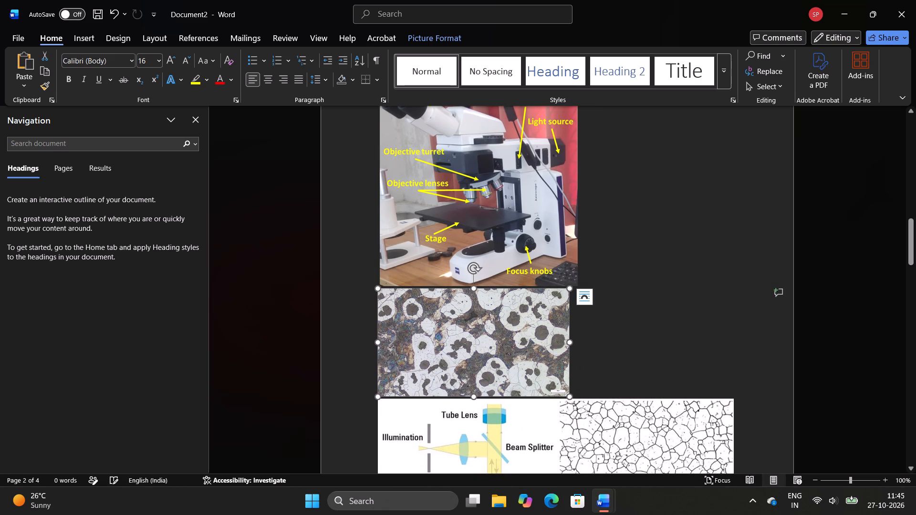
left_click_drag(536, 360, 606, 276)
left_click_drag(568, 395, 519, 375)
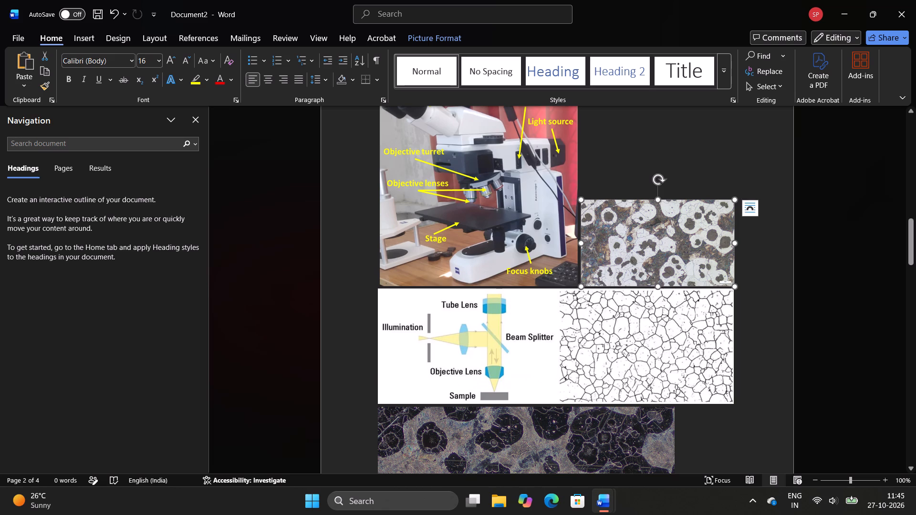
Shrink the microscope photo further and enlarge the bright-field micrograph beside it so both together fill the row.
scroll(618, 276, "up", 4)
left_click(546, 290)
left_click_drag(579, 401, 510, 375)
left_click(711, 366)
left_click_drag(713, 374, 726, 371)
left_click(804, 323)
Shrink the cast iron dark-field micrograph on page 2 to slightly under two thirds of the text width.
scroll(804, 323, "down", 7)
scroll(672, 336, "down", 1)
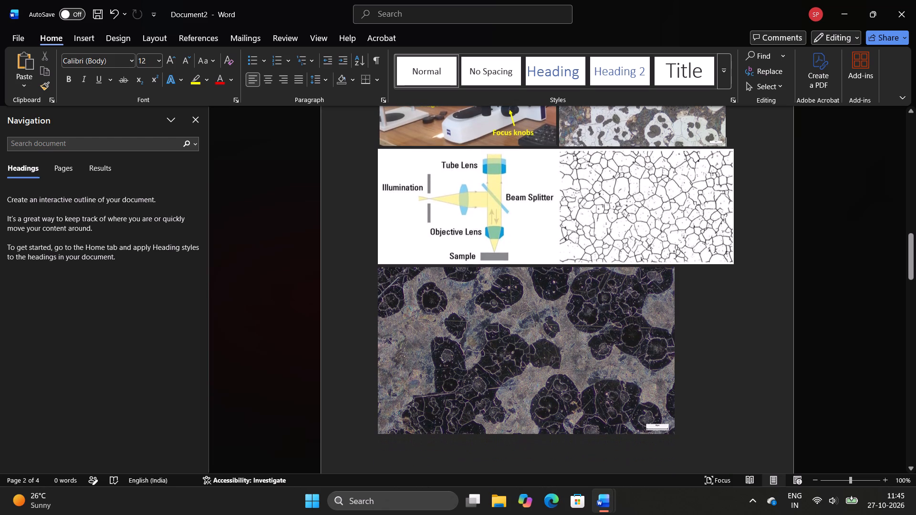
left_click(466, 340)
left_click_drag(672, 432, 582, 390)
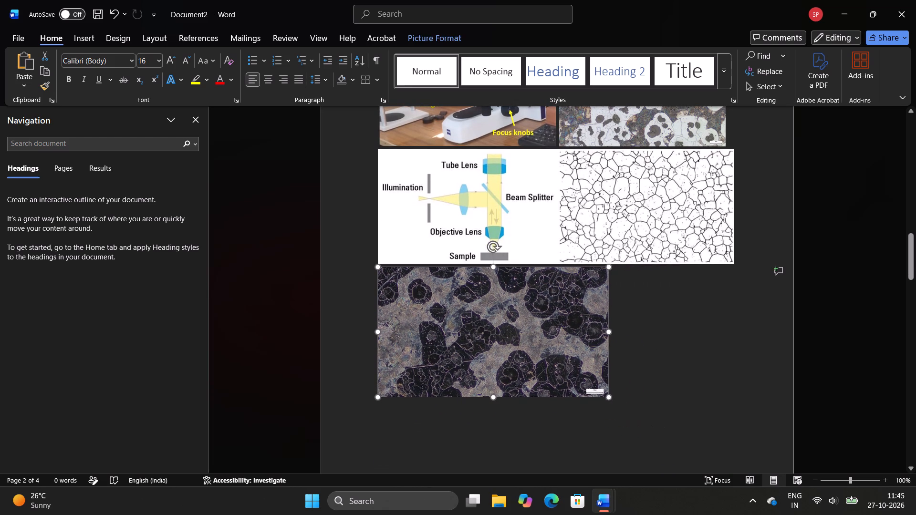
Shrink the cast iron dark-field micrograph on page 2 to about half the text width and move the black-background fibre micrograph up beside it.
left_click_drag(582, 390, 531, 369)
scroll(531, 369, "down", 19)
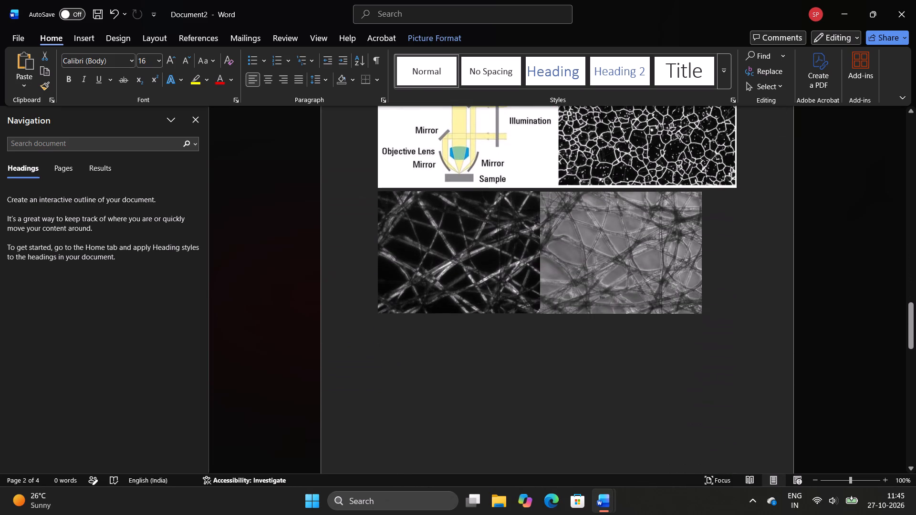
scroll(503, 347, "up", 1)
scroll(453, 324, "up", 4)
left_click_drag(499, 407, 591, 151)
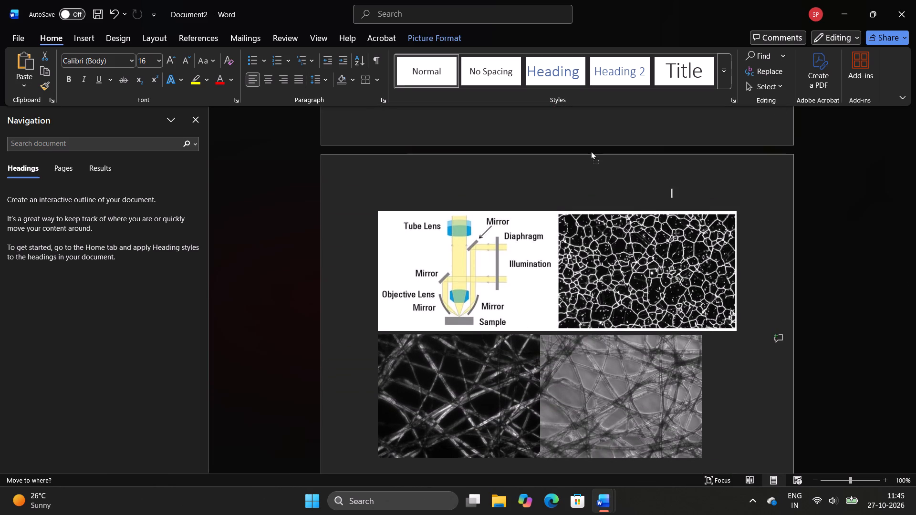
left_click_drag(591, 151, 595, 119)
Move the cast iron dark-field micrograph from the bottom of page 2 to directly after the 4f system diagram ending page 1.
scroll(587, 293, "up", 6)
scroll(588, 293, "down", 17)
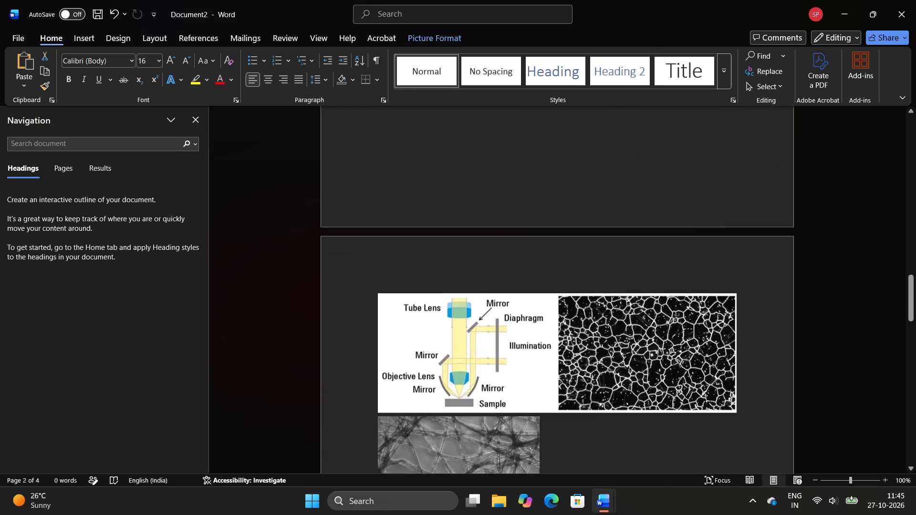
scroll(588, 294, "down", 6)
scroll(579, 310, "up", 20)
scroll(579, 310, "up", 5)
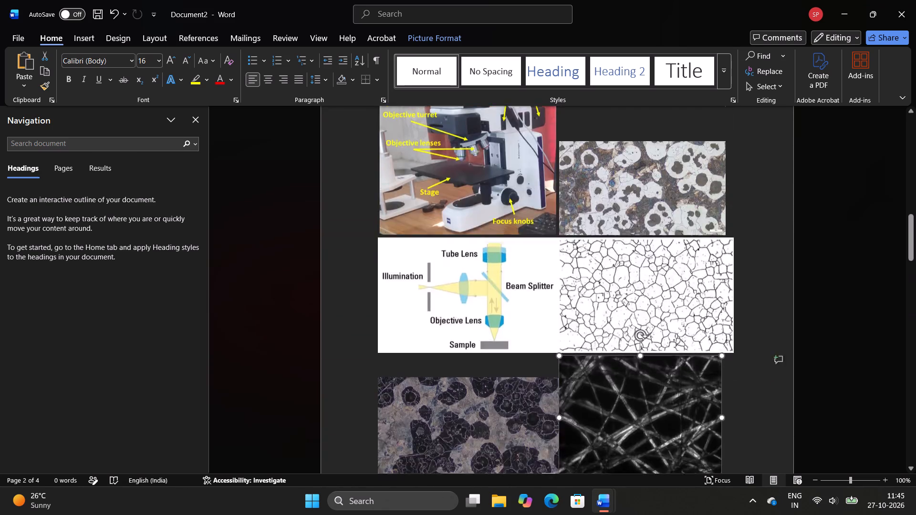
scroll(579, 310, "up", 20)
scroll(579, 310, "up", 20)
scroll(579, 310, "up", 5)
scroll(579, 310, "down", 17)
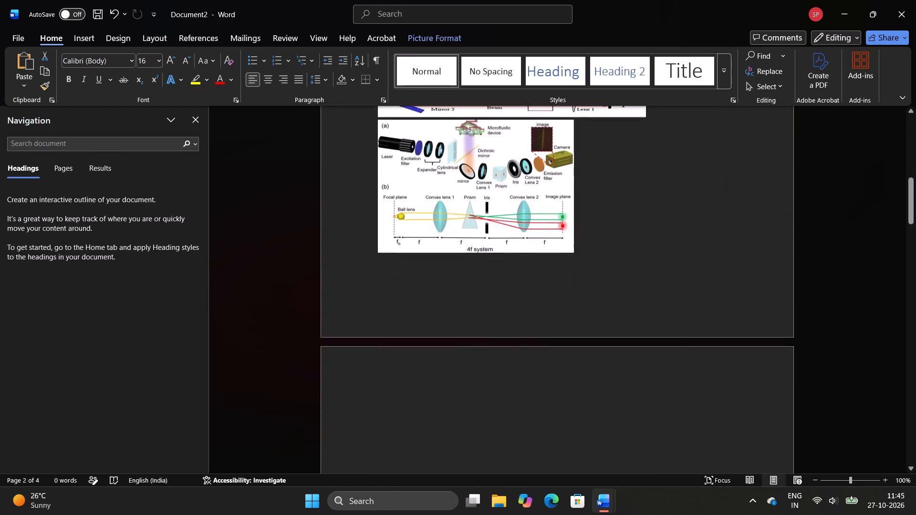
scroll(579, 310, "up", 6)
scroll(579, 310, "down", 20)
scroll(579, 310, "up", 1)
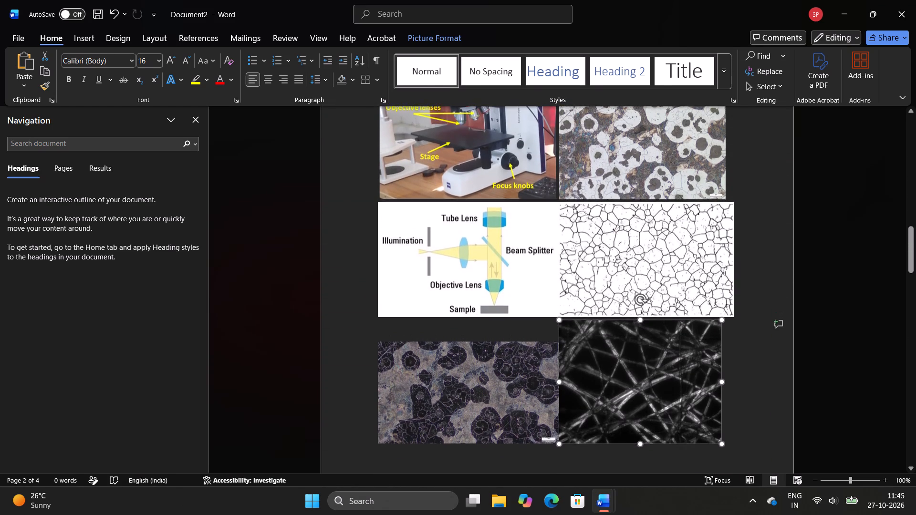
scroll(502, 359, "up", 3)
scroll(610, 377, "down", 5)
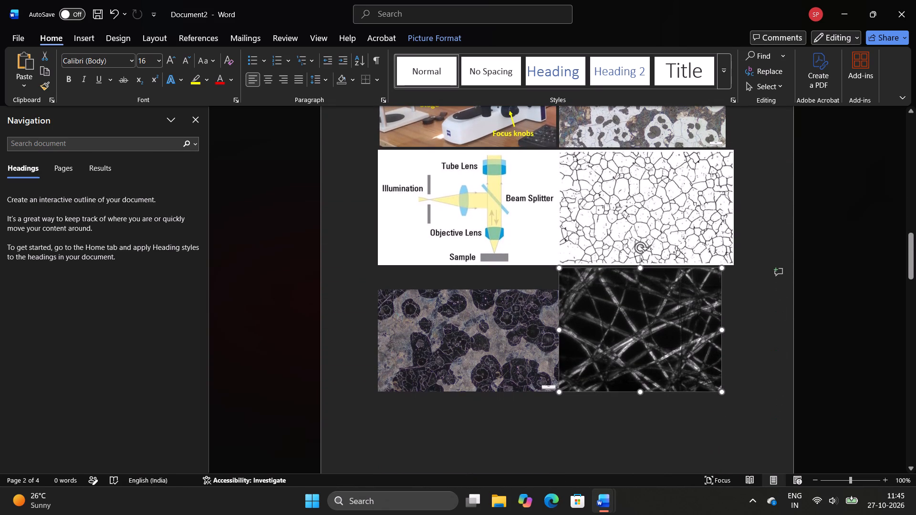
left_click(503, 370)
scroll(503, 370, "up", 3)
scroll(502, 411, "up", 3)
scroll(502, 411, "down", 3)
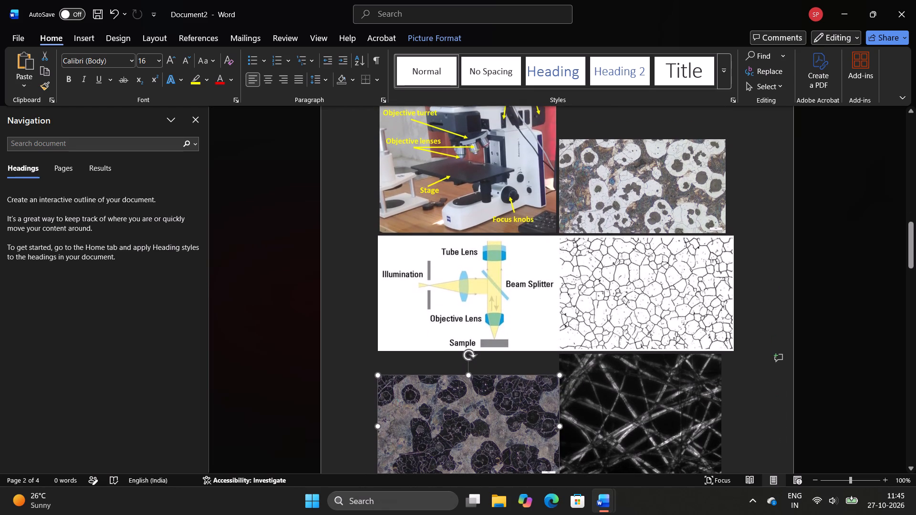
left_click_drag(502, 410, 604, 108)
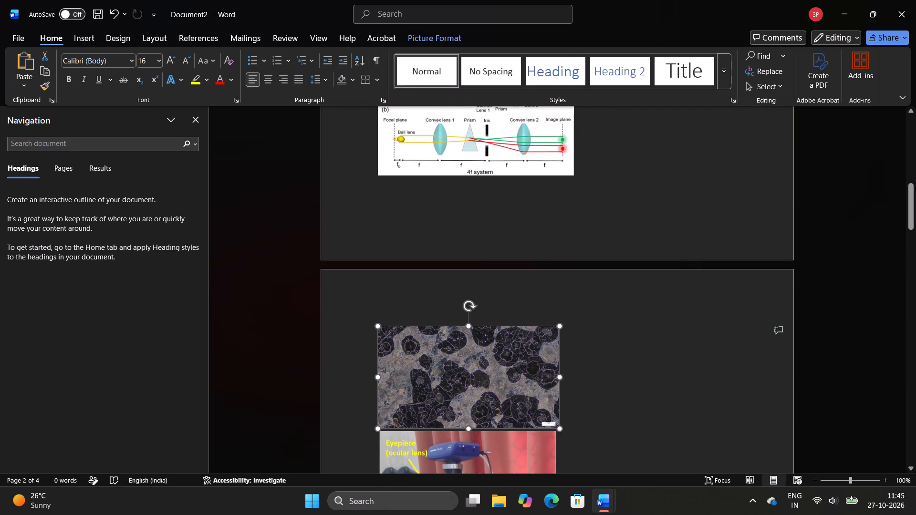
Shrink the 4f system diagram on page 1 to about half the text width so the dark-field micrograph fits beside it.
left_click(523, 148)
left_click_drag(573, 173, 553, 169)
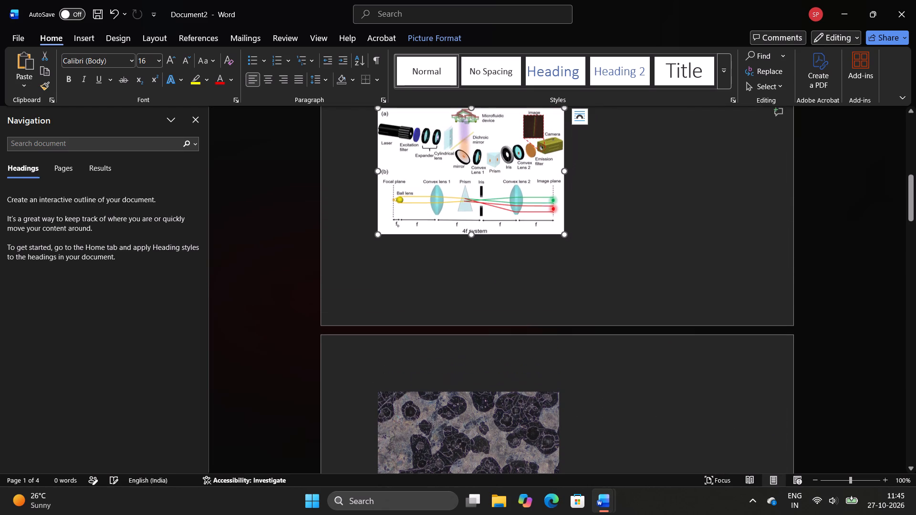
left_click_drag(564, 237, 535, 226)
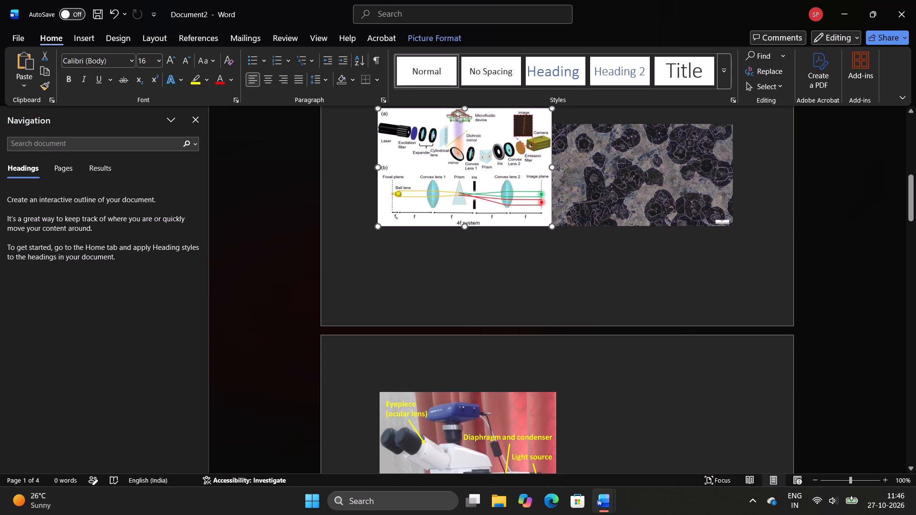
left_click_drag(535, 226, 539, 228)
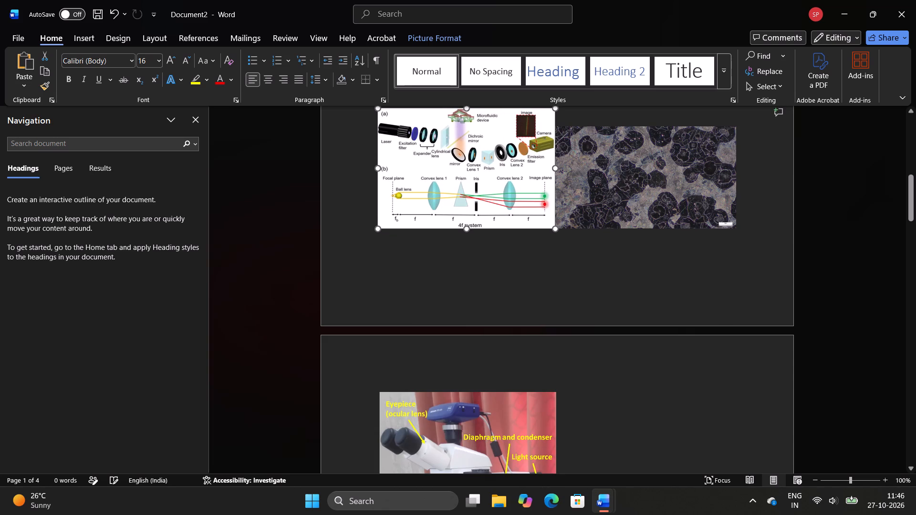
left_click(829, 267)
Move the grey-background fibre micrograph from page 3 up beside the black-background fibre micrograph on page 2.
scroll(821, 269, "up", 14)
scroll(821, 269, "down", 19)
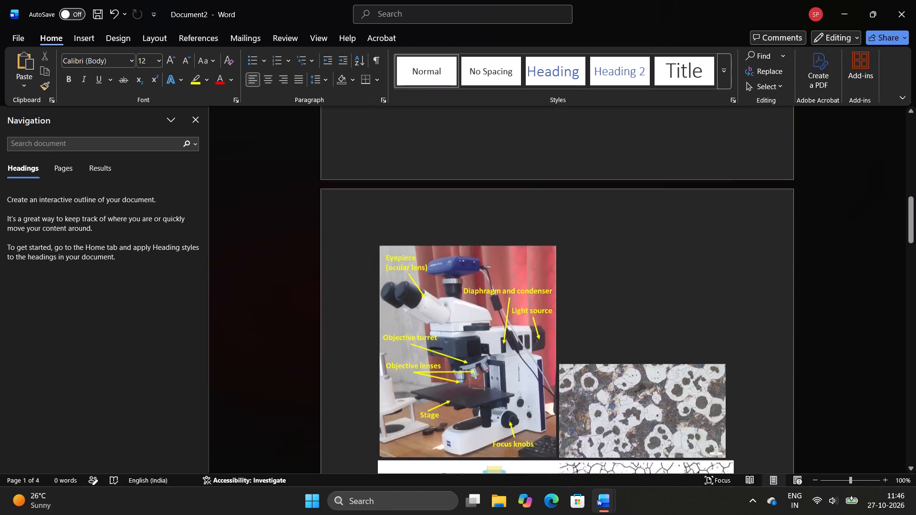
scroll(818, 271, "down", 20)
scroll(818, 271, "down", 8)
scroll(804, 278, "up", 2)
scroll(488, 366, "up", 1)
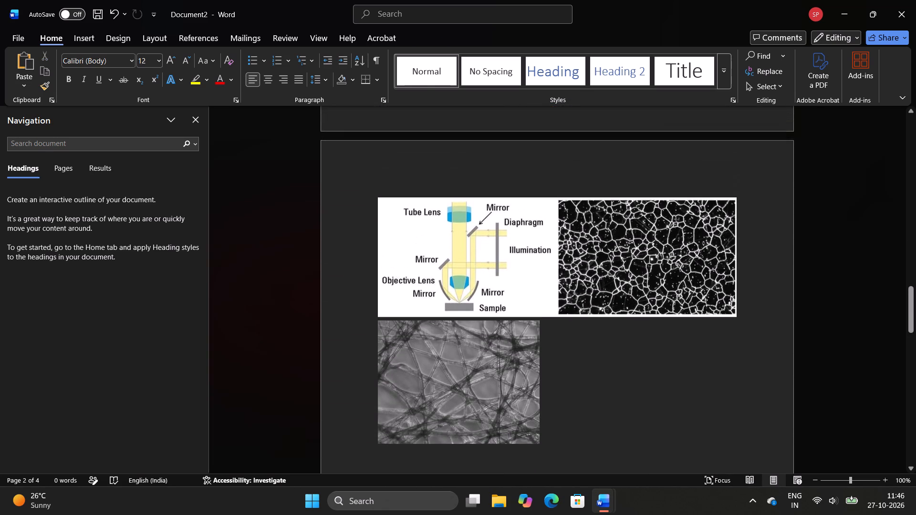
scroll(488, 366, "up", 1)
left_click_drag(503, 410, 612, 126)
scroll(599, 284, "up", 4)
scroll(599, 284, "down", 14)
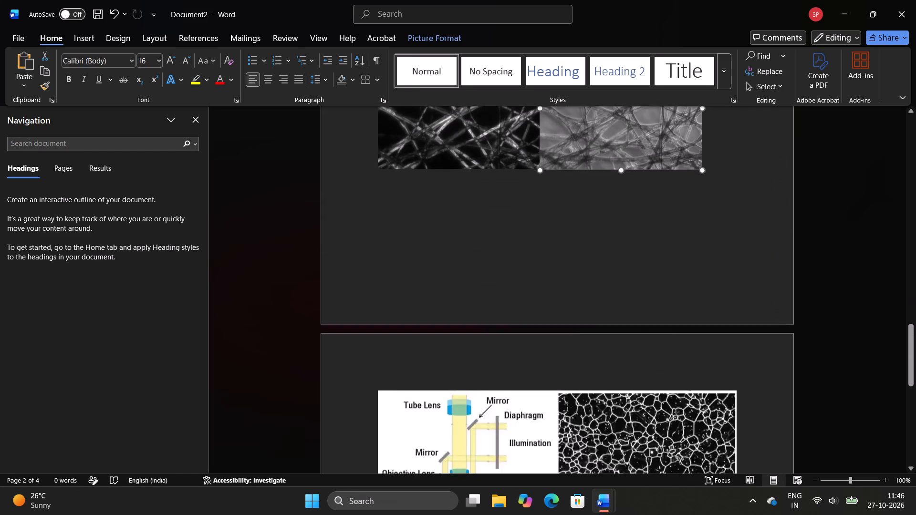
left_click(541, 298)
Shrink the figure of the six steel phases on page 3 to slightly over two thirds of the text width.
scroll(541, 298, "down", 2)
scroll(541, 299, "up", 20)
scroll(541, 299, "up", 6)
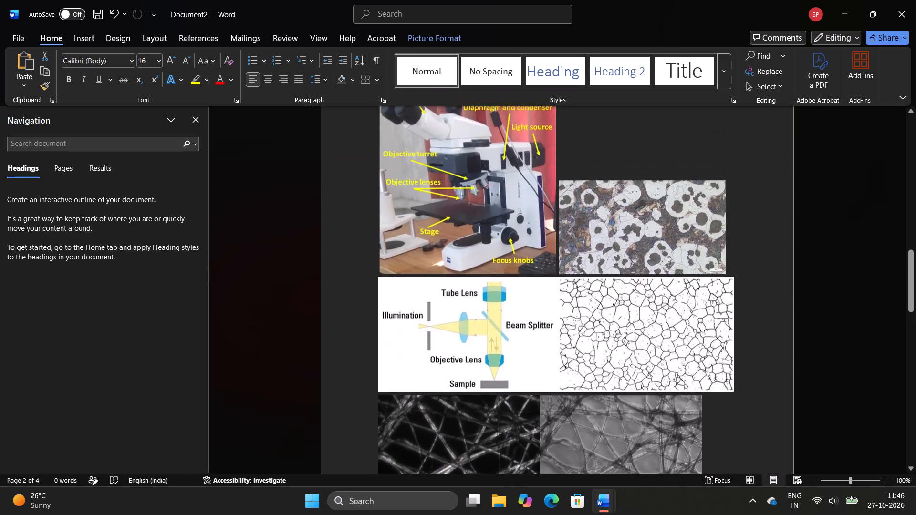
scroll(541, 299, "up", 20)
scroll(541, 299, "up", 17)
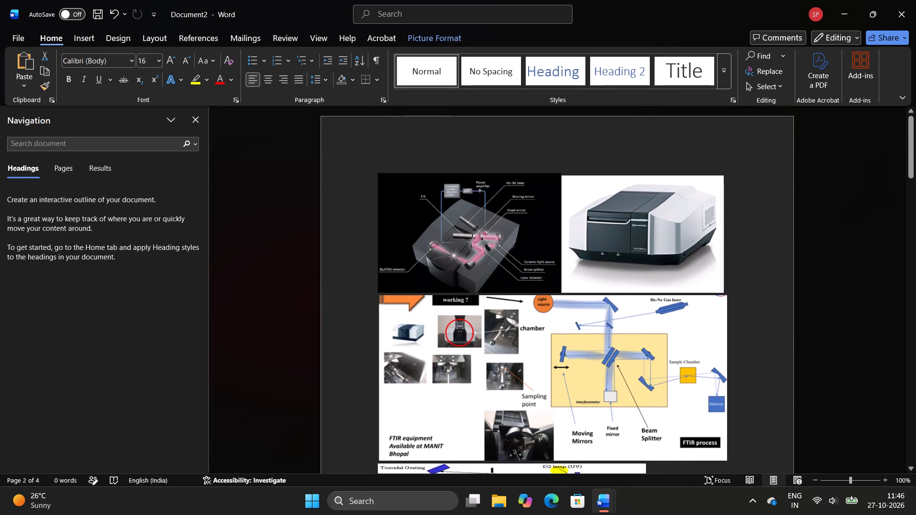
scroll(543, 299, "down", 2)
scroll(543, 299, "up", 7)
scroll(543, 299, "down", 20)
scroll(543, 299, "down", 12)
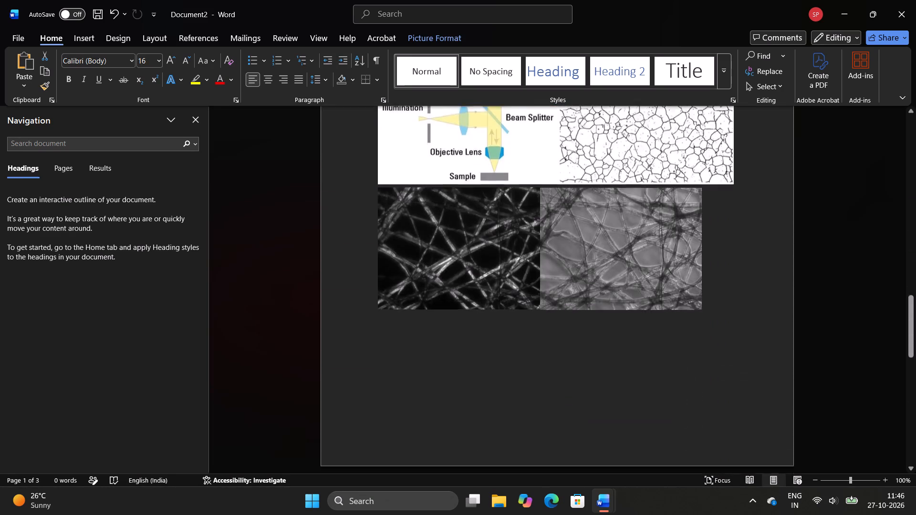
scroll(543, 299, "down", 20)
scroll(543, 299, "down", 11)
left_click(584, 277)
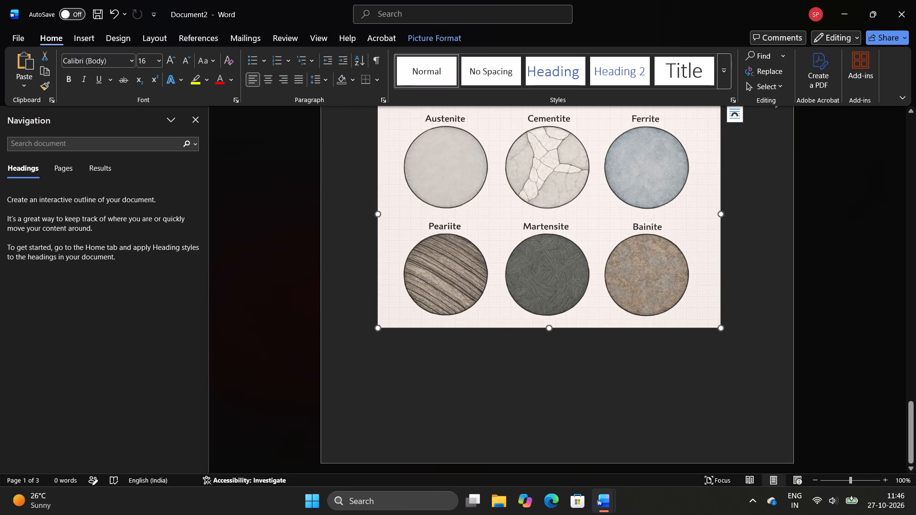
left_click_drag(720, 326, 625, 239)
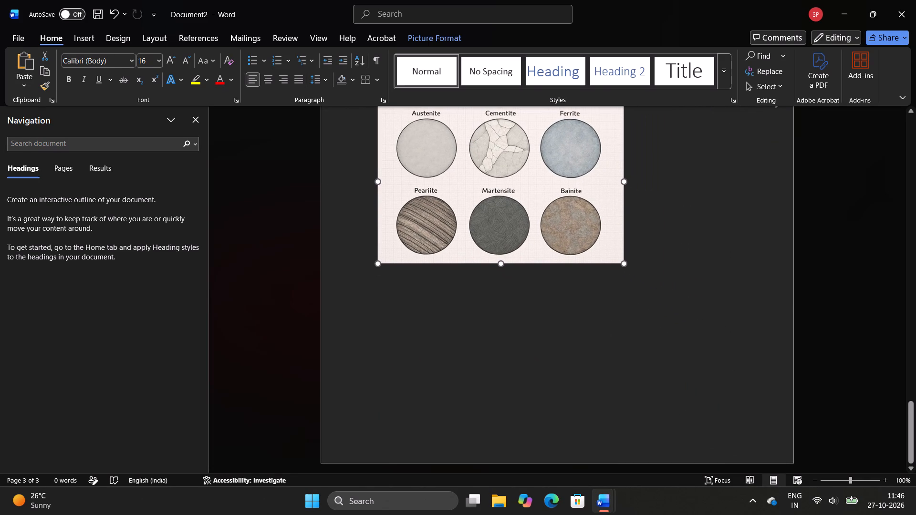
left_click_drag(625, 239, 626, 240)
Copy the Fig. 12 compound microscope ray diagram from the lab manual and paste it below the steel phases figure in the new document.
left_click(605, 496)
left_click(546, 440)
scroll(456, 289, "down", 6)
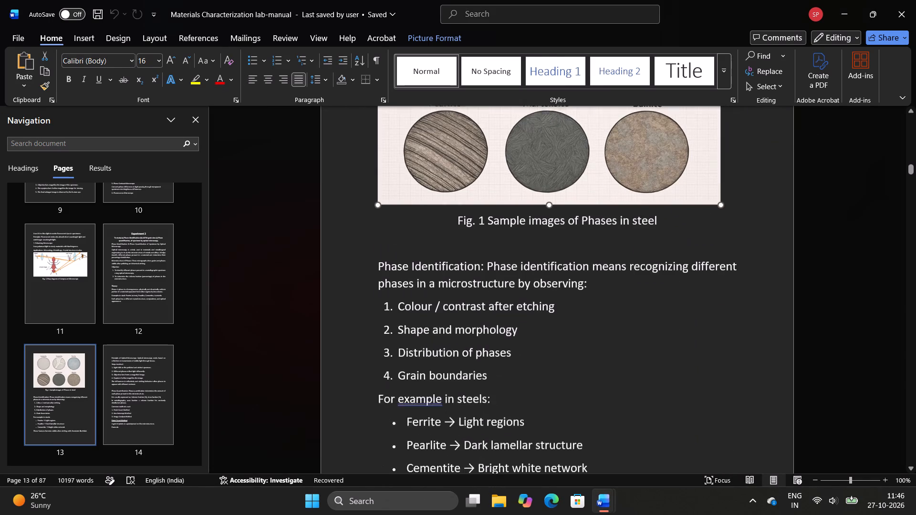
scroll(463, 300, "up", 20)
scroll(463, 300, "up", 20)
scroll(463, 300, "up", 18)
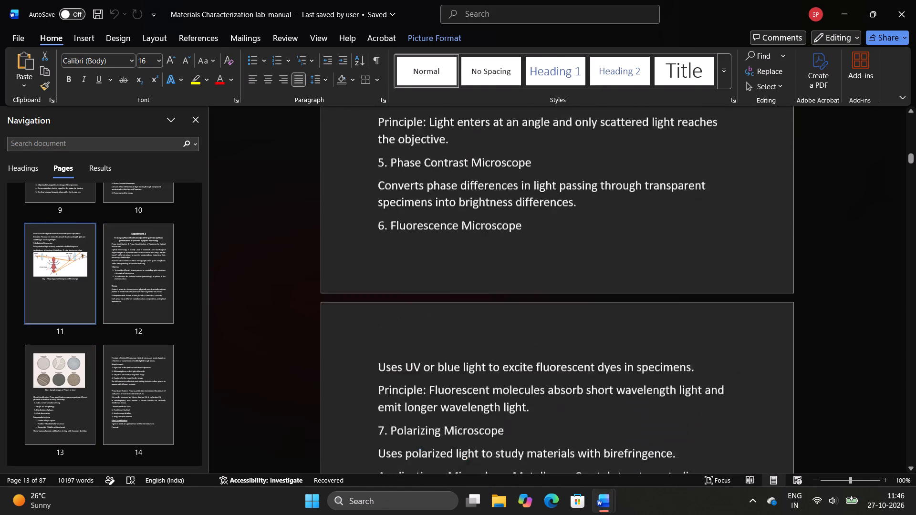
scroll(464, 300, "up", 20)
scroll(464, 300, "up", 20)
scroll(464, 300, "up", 4)
scroll(464, 300, "down", 8)
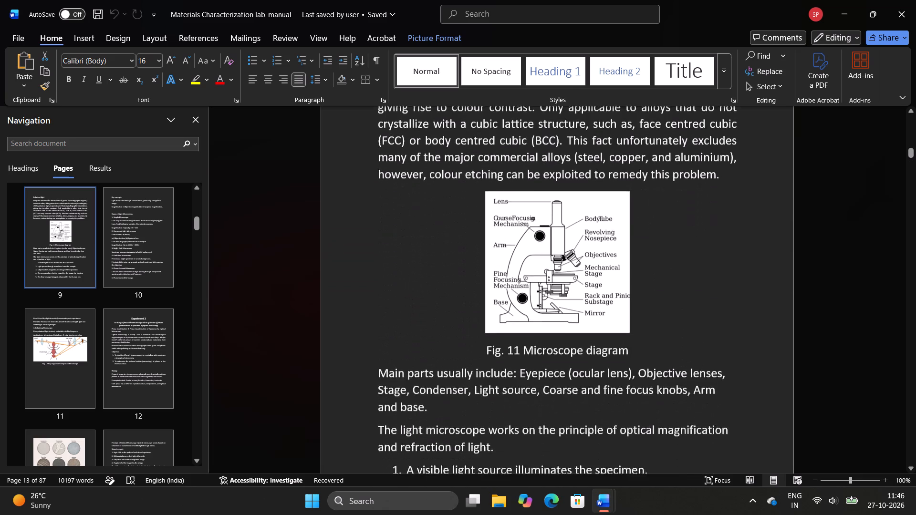
scroll(464, 300, "down", 20)
scroll(464, 300, "down", 20)
scroll(464, 300, "down", 4)
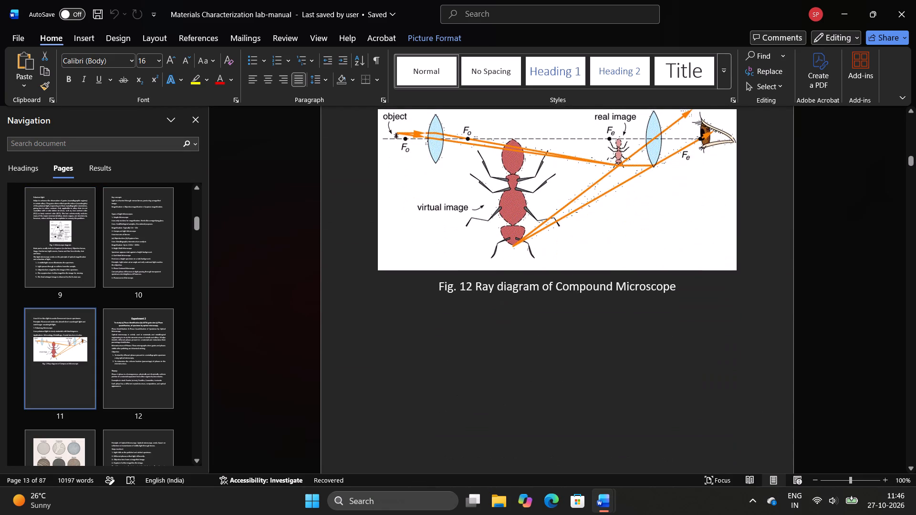
left_click(519, 248)
key("ctrl+c")
left_click(608, 505)
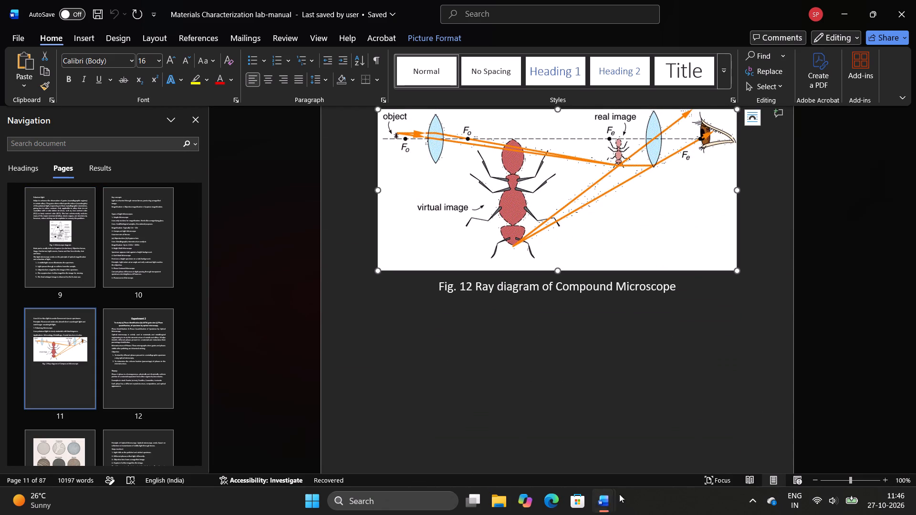
left_click(657, 445)
left_click(558, 361)
key("ctrl+v")
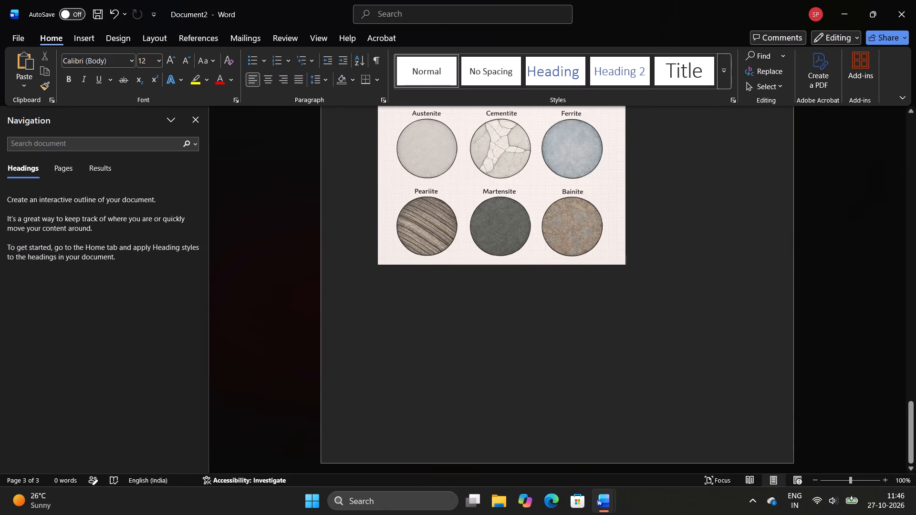
Shrink the pasted ray diagram to about the same width as the steel phases figure above it.
left_click(622, 361)
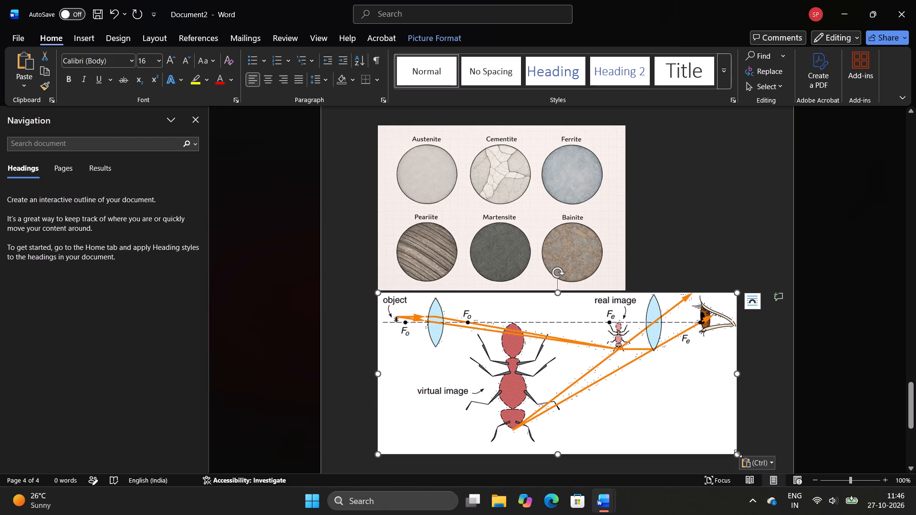
left_click_drag(738, 453, 627, 392)
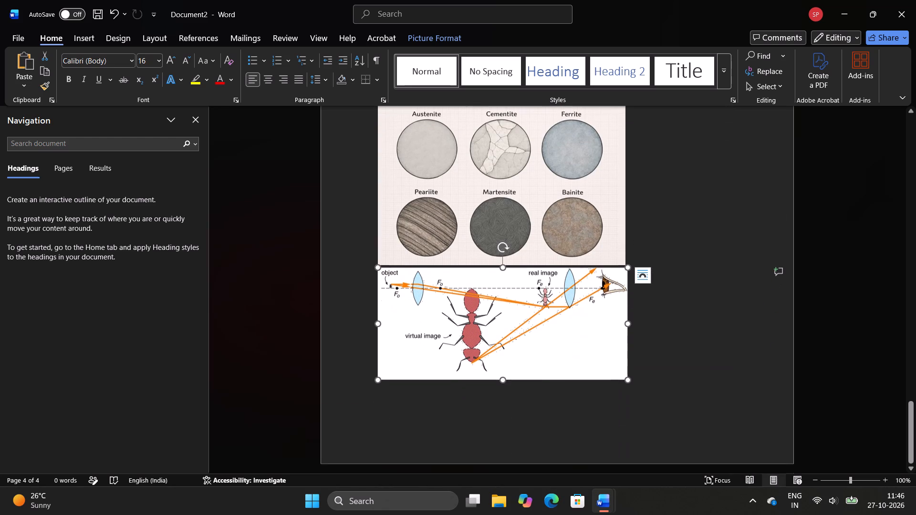
left_click(831, 301)
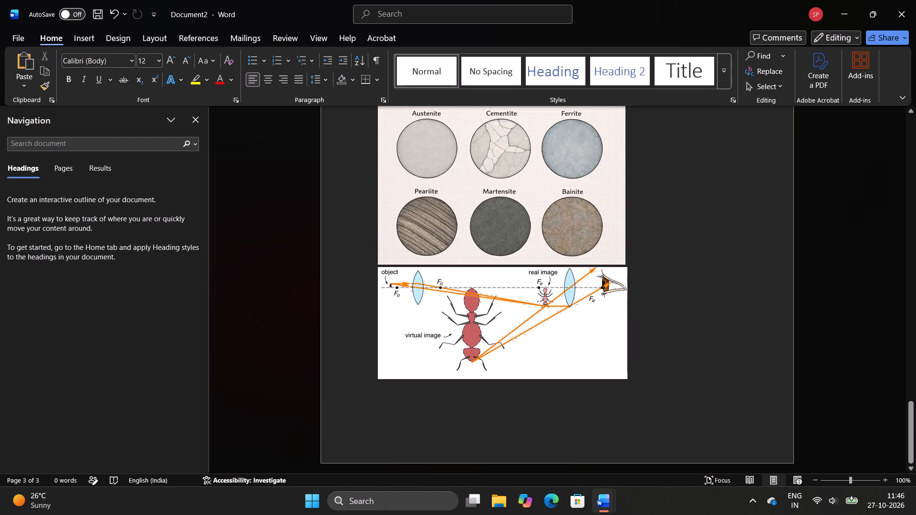
Begin saving the document as a new file in the Downloads folder on this PC.
scroll(831, 299, "up", 20)
scroll(831, 299, "up", 20)
scroll(831, 299, "up", 20)
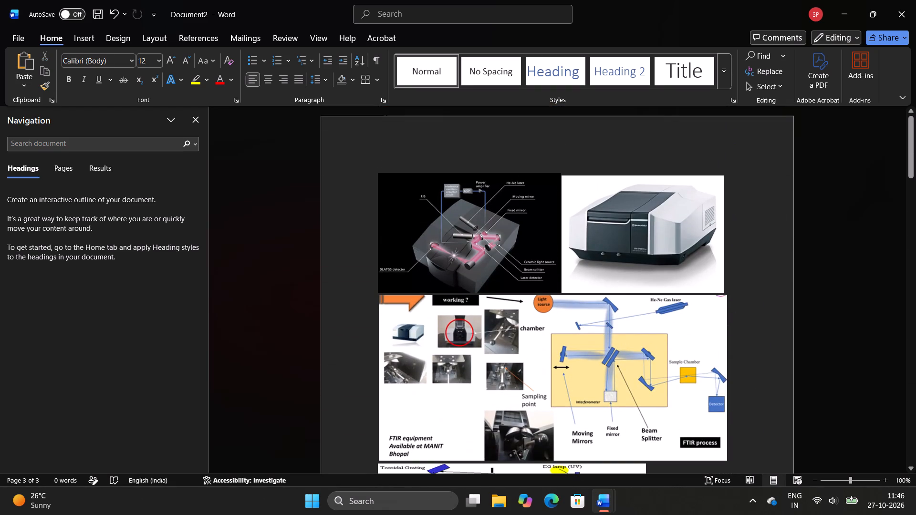
left_click(15, 30)
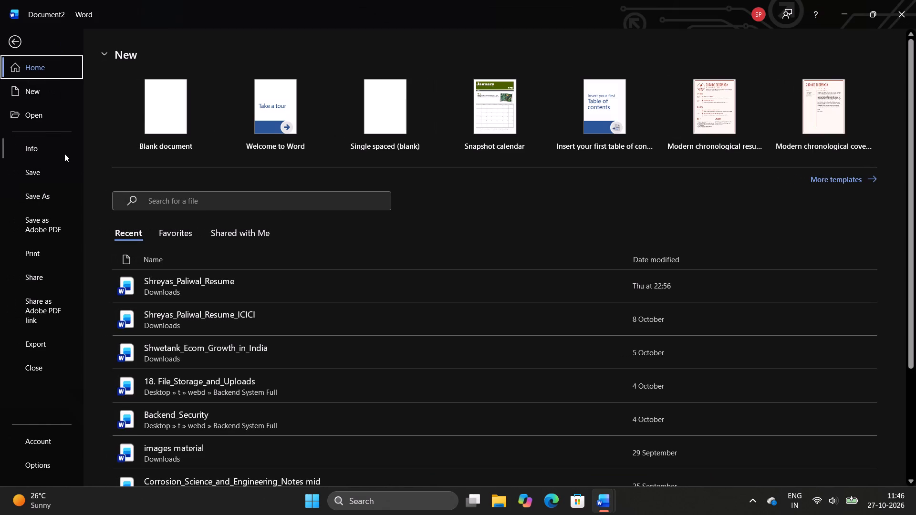
left_click(46, 195)
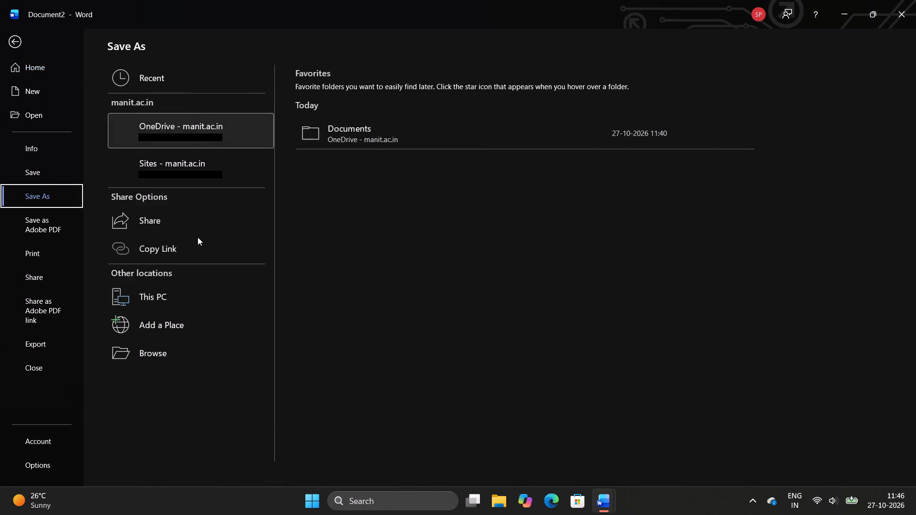
left_click(191, 293)
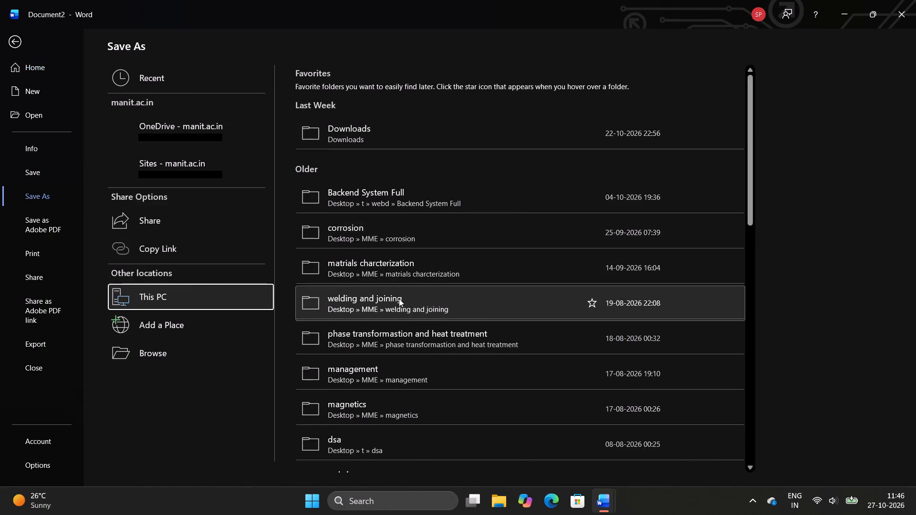
scroll(399, 299, "down", 16)
scroll(399, 298, "up", 3)
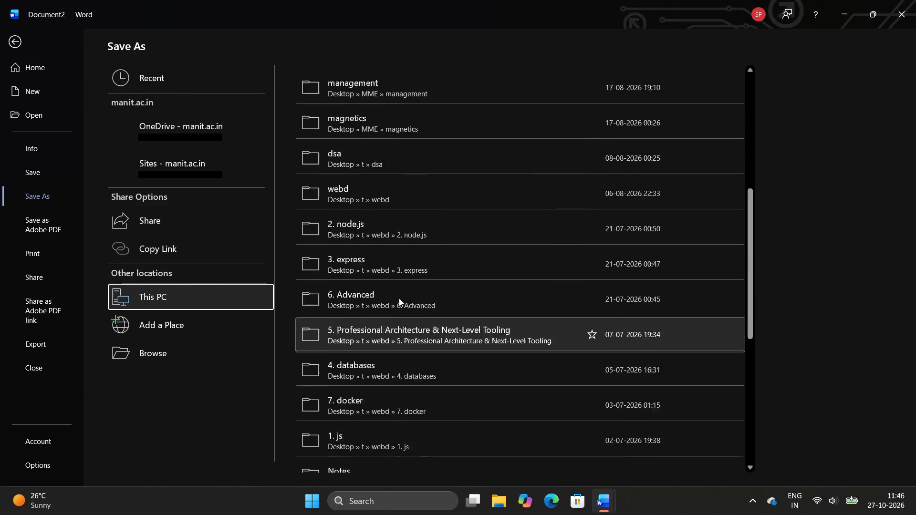
scroll(399, 298, "up", 20)
scroll(399, 298, "up", 8)
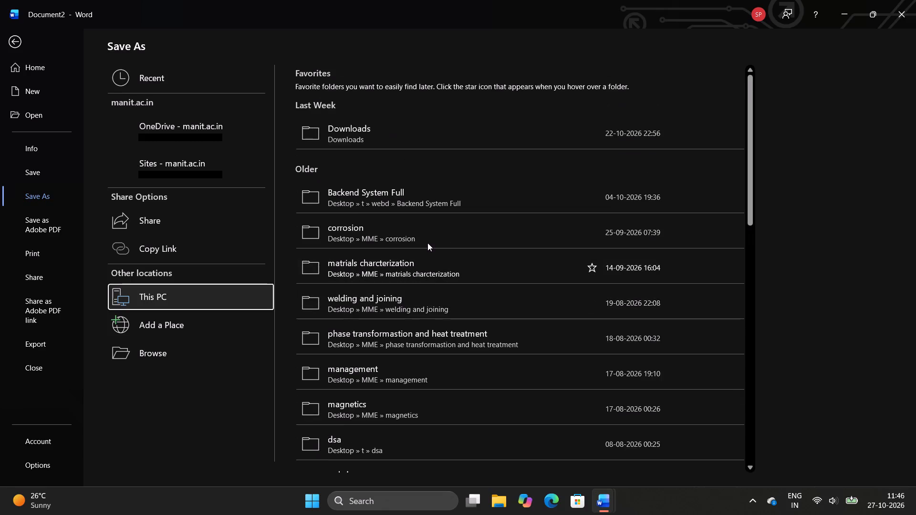
left_click(417, 134)
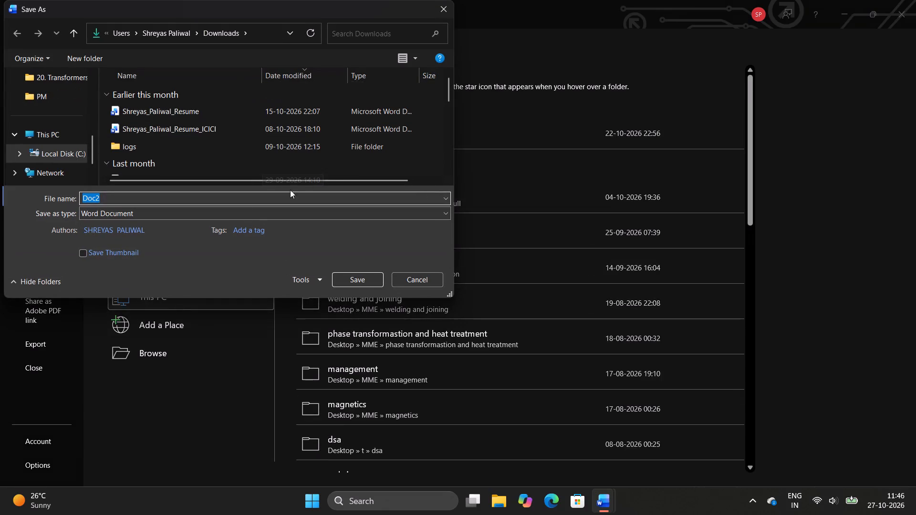
Name the document "im,ages" and save it as a Word document in the Downloads folder.
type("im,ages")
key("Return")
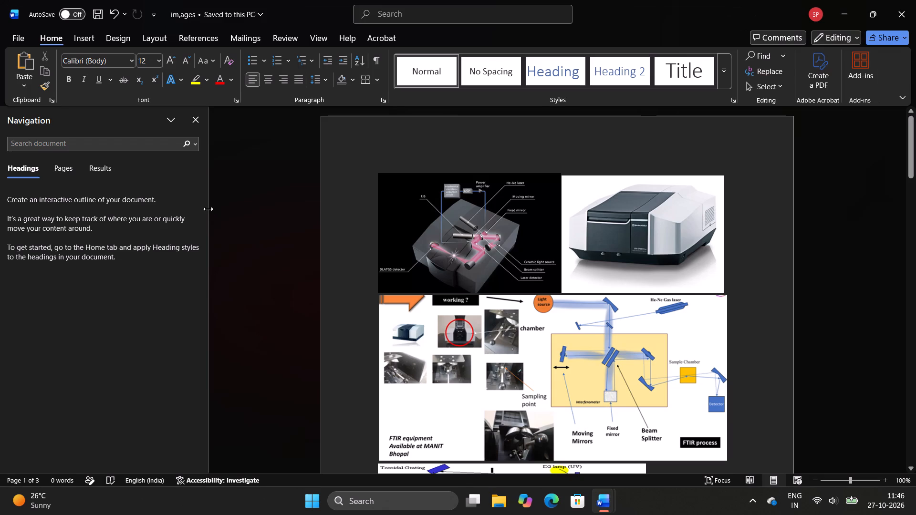
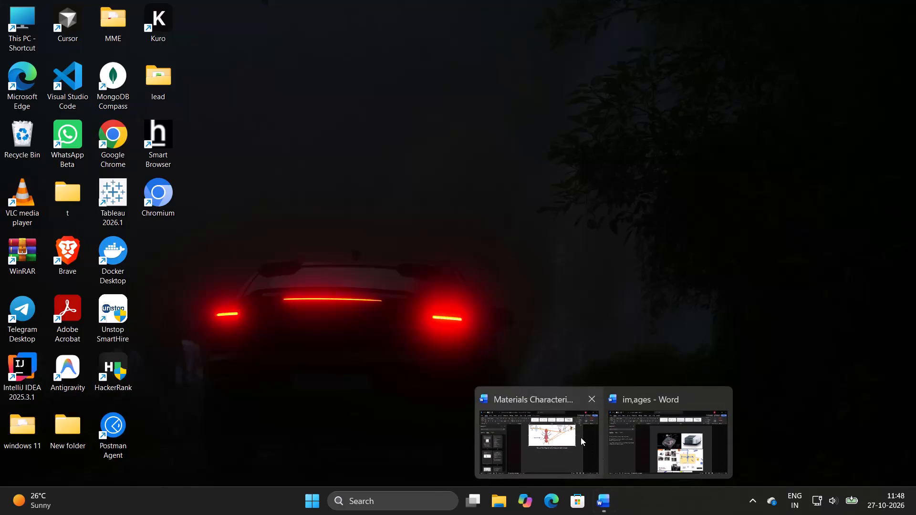
Close both open Word documents, the Materials Characterization lab manual and the saved "im,ages" file.
left_click(589, 397)
left_click(655, 395)
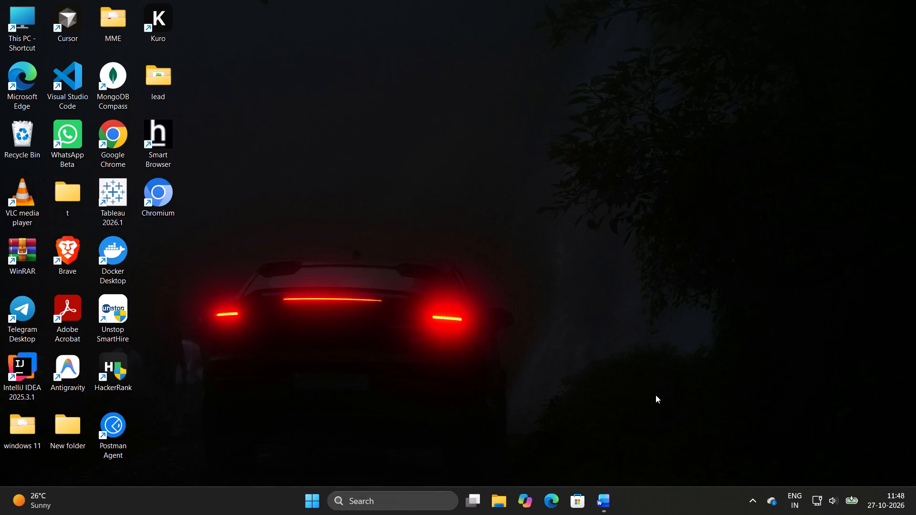